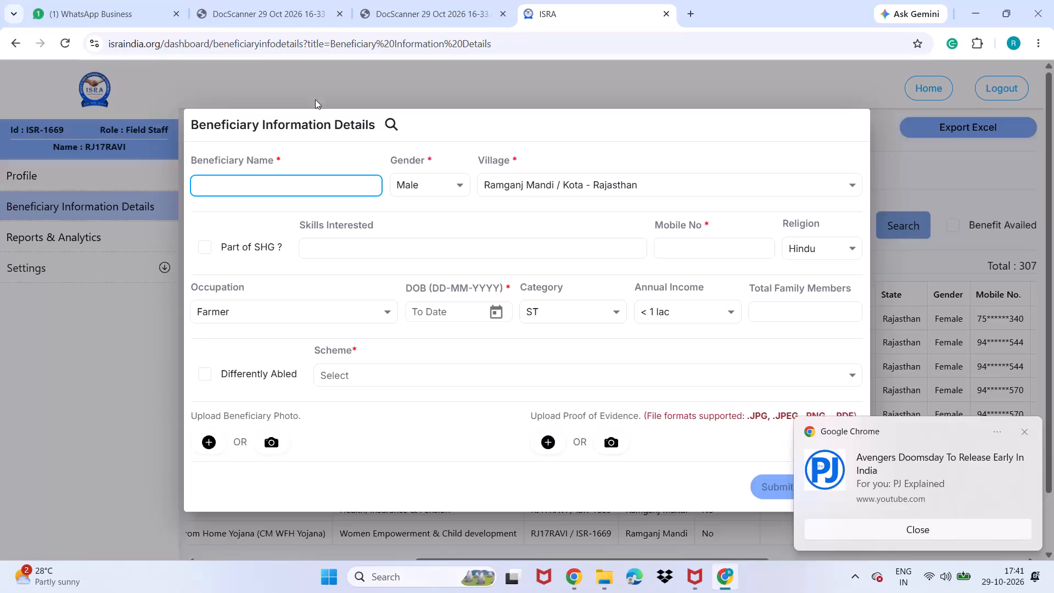
Open the beneficiary search from the Beneficiary Information Details form and select the existing search text for replacement.
{"action": "left_click", "coordinate": [393, 118]}
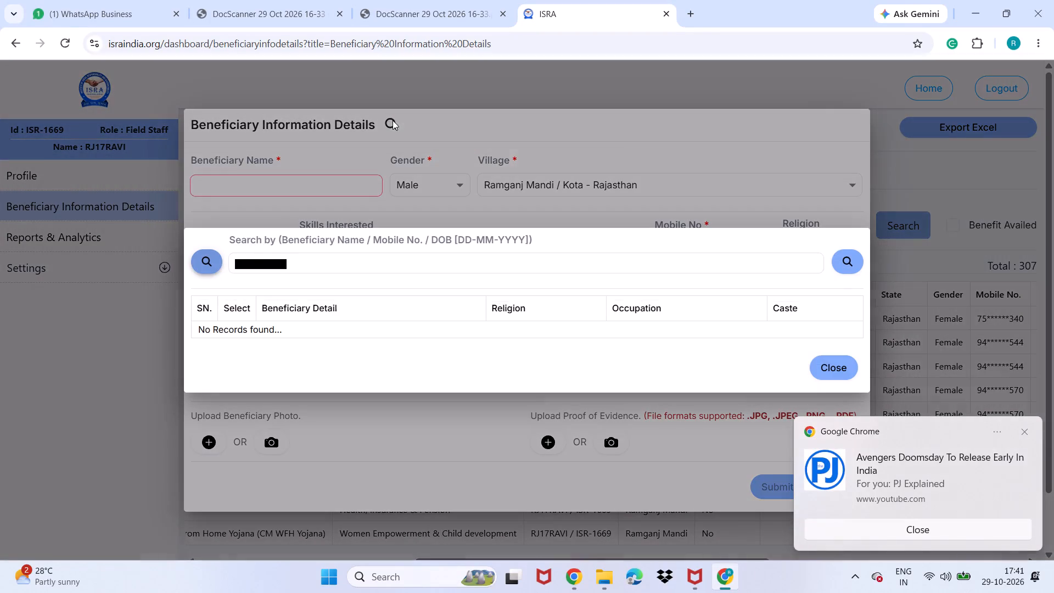
{"action": "double_click", "coordinate": [437, 263]}
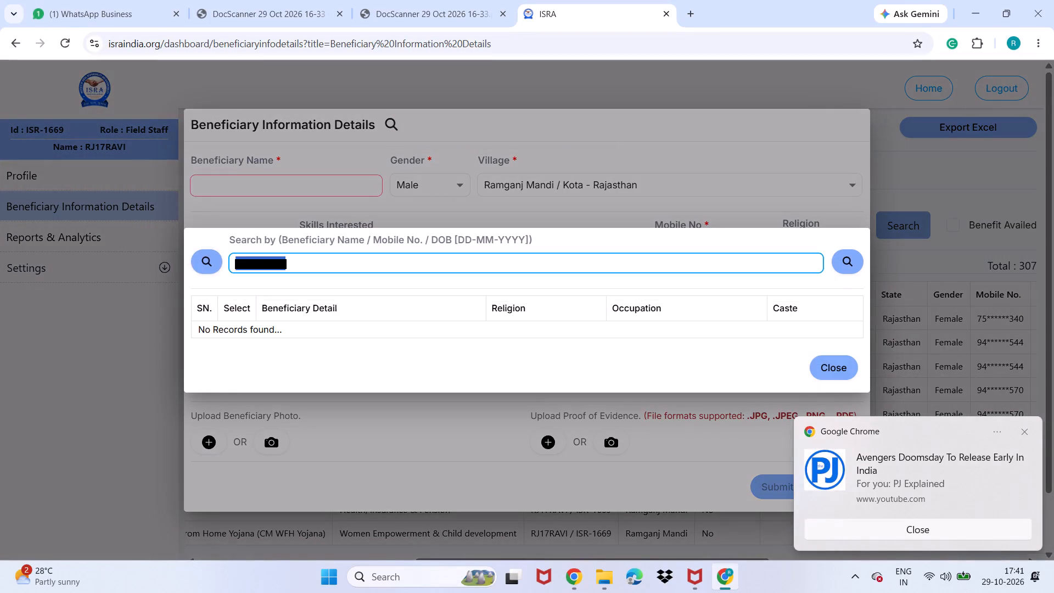
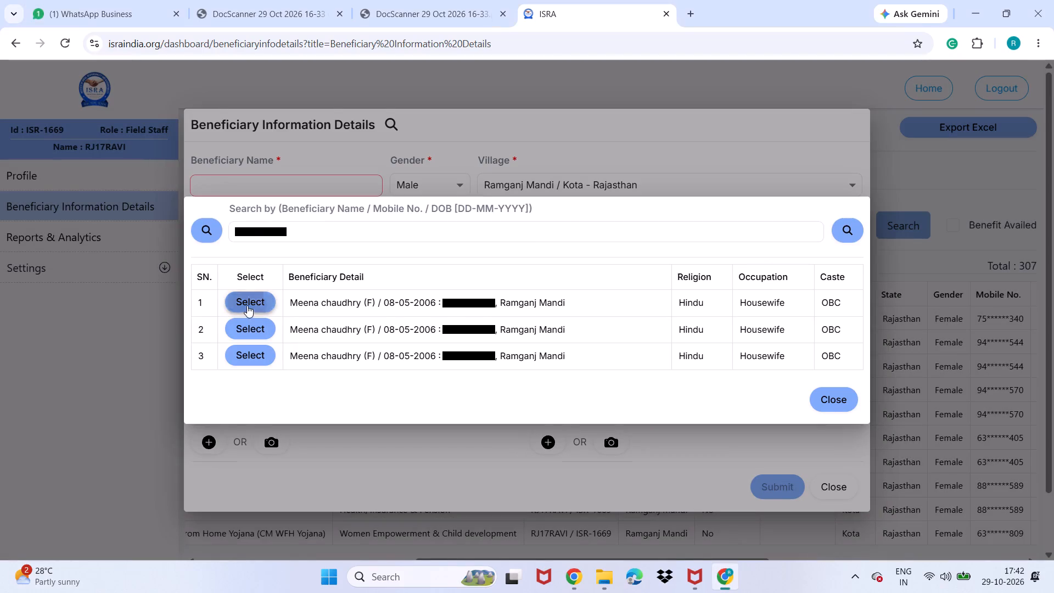
Discard the filled form, open a blank beneficiary entry and load the third matching record from the beneficiary search.
{"action": "double_click", "coordinate": [337, 181]}
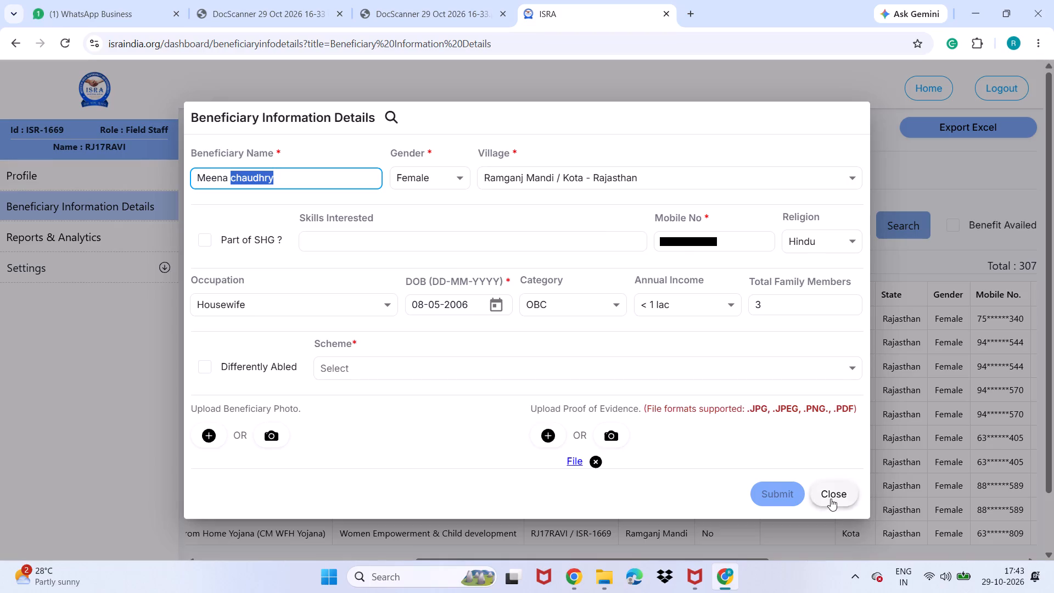
{"action": "left_click", "coordinate": [831, 499]}
{"action": "left_click", "coordinate": [298, 175]}
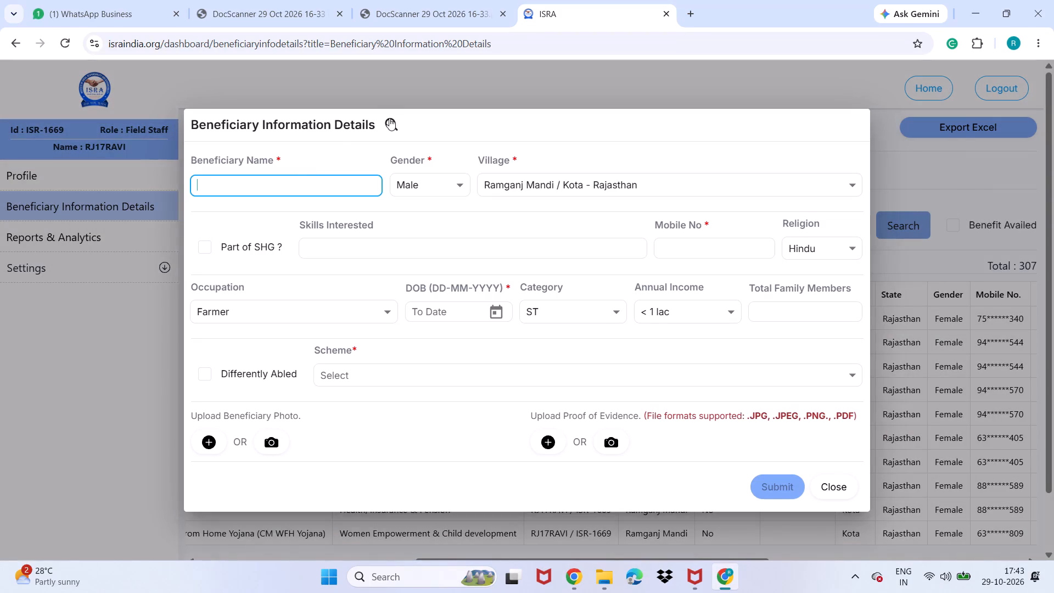
{"action": "left_click", "coordinate": [389, 118]}
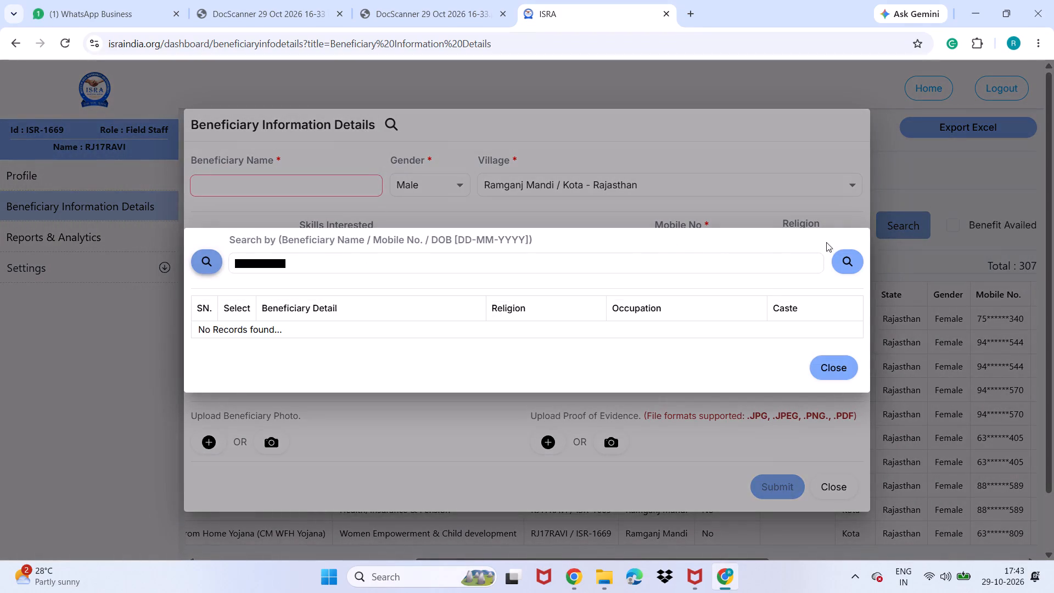
{"action": "left_click", "coordinate": [834, 262]}
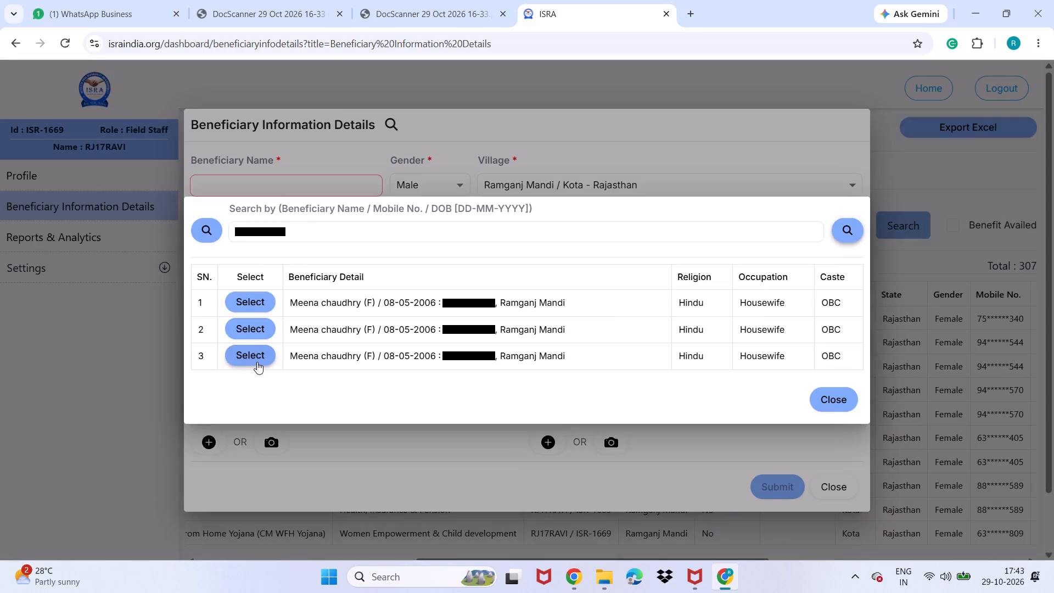
{"action": "left_click", "coordinate": [257, 362]}
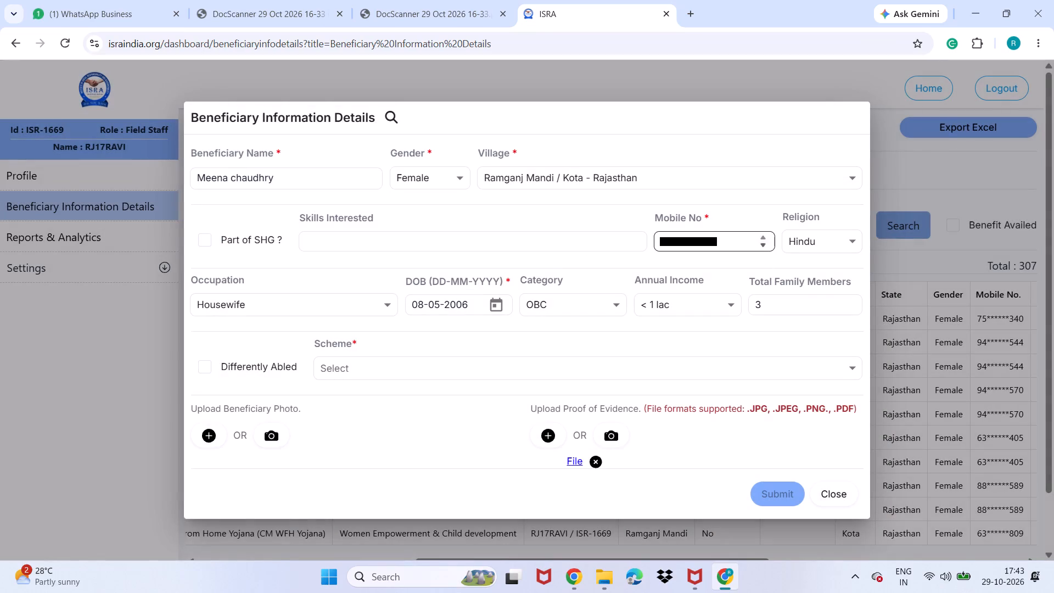
Correct the last three digits of the beneficiary's mobile number.
{"action": "left_click", "coordinate": [733, 239]}
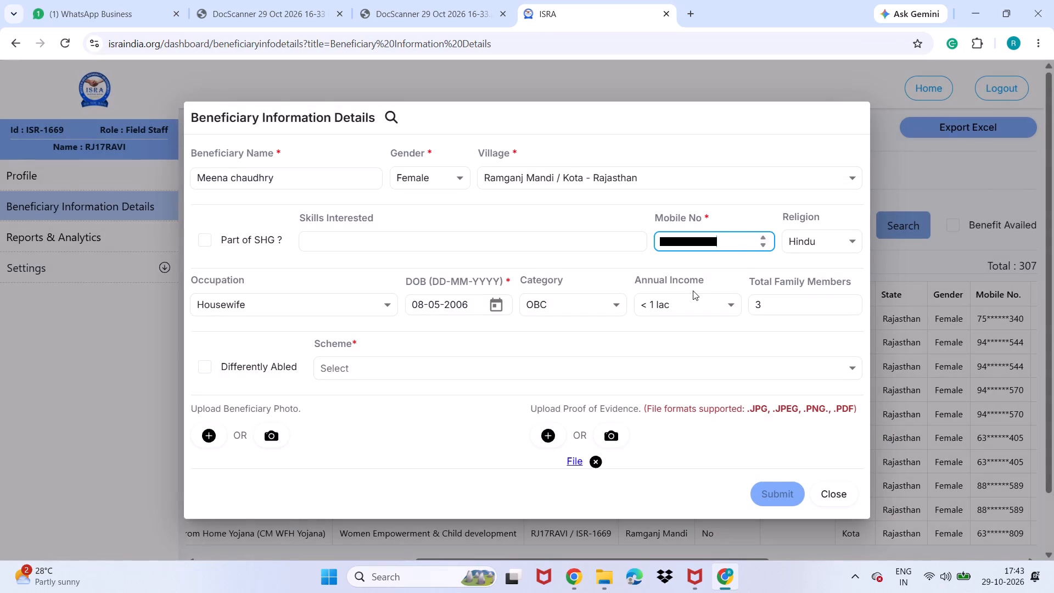
{"action": "key", "text": "BackSpace"}
{"action": "key", "text": "BackSpace"}
{"action": "key", "text": "BackSpace"}
{"action": "type", "text": "340"}
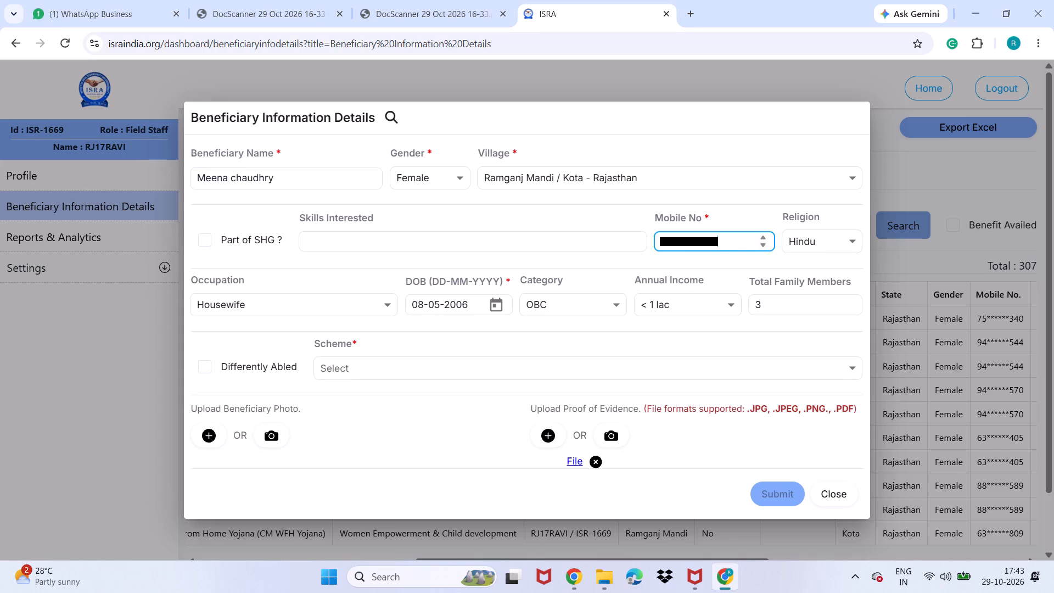
Remove the surname from the beneficiary name, keeping only the first name.
{"action": "left_click", "coordinate": [319, 169]}
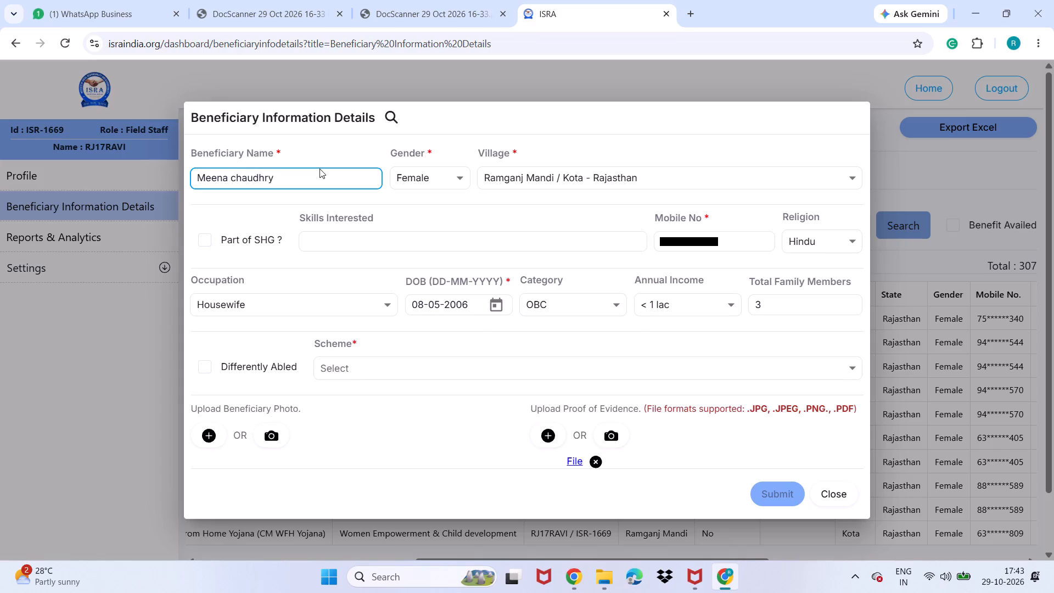
{"action": "key", "text": "BackSpace"}
{"action": "key", "text": "BackSpace"}
{"action": "key", "text": "BackSpace"}
{"action": "key", "text": "BackSpace"}
{"action": "key", "text": "BackSpace"}
{"action": "key", "text": "BackSpace"}
{"action": "key", "text": "BackSpace"}
{"action": "key", "text": "BackSpace"}
Choose the scheme Swachh Bharat Mission (Gramin) / Others, Central for the beneficiary and submit the entry.
{"action": "left_click", "coordinate": [392, 373]}
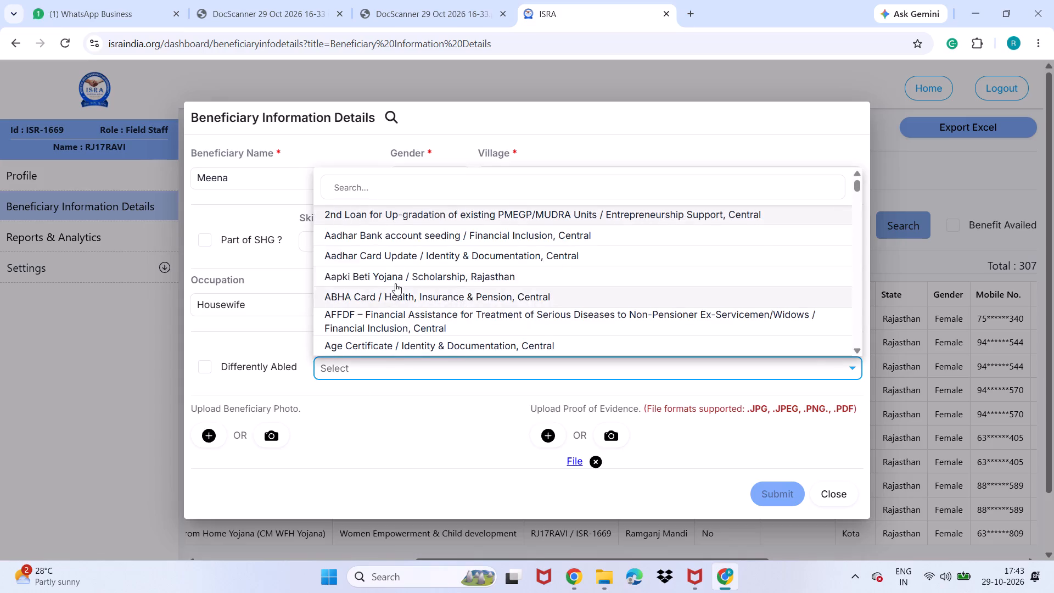
{"action": "left_click", "coordinate": [434, 184]}
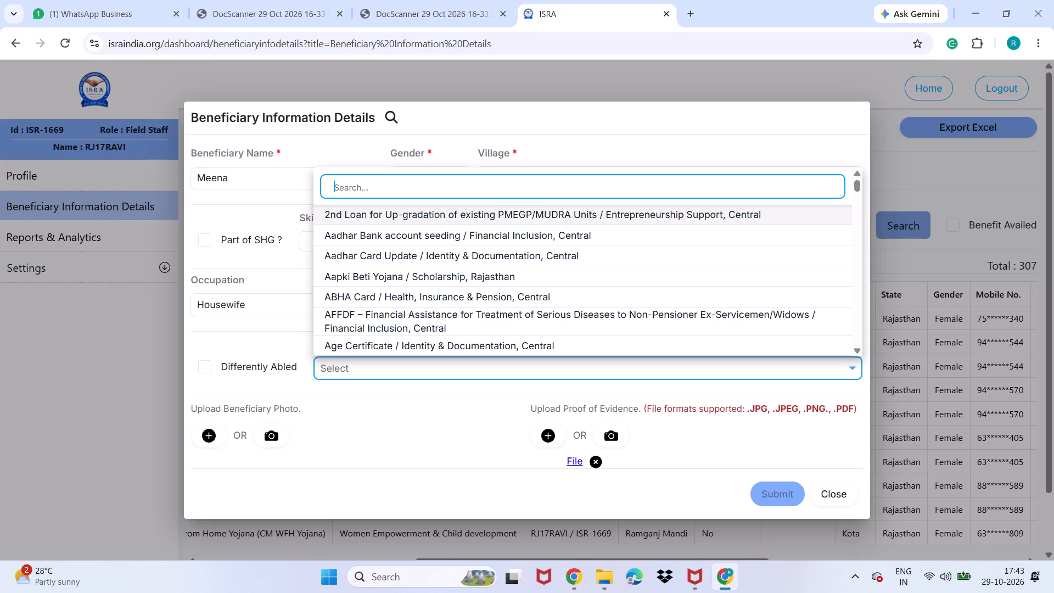
{"action": "type", "text": "swa"}
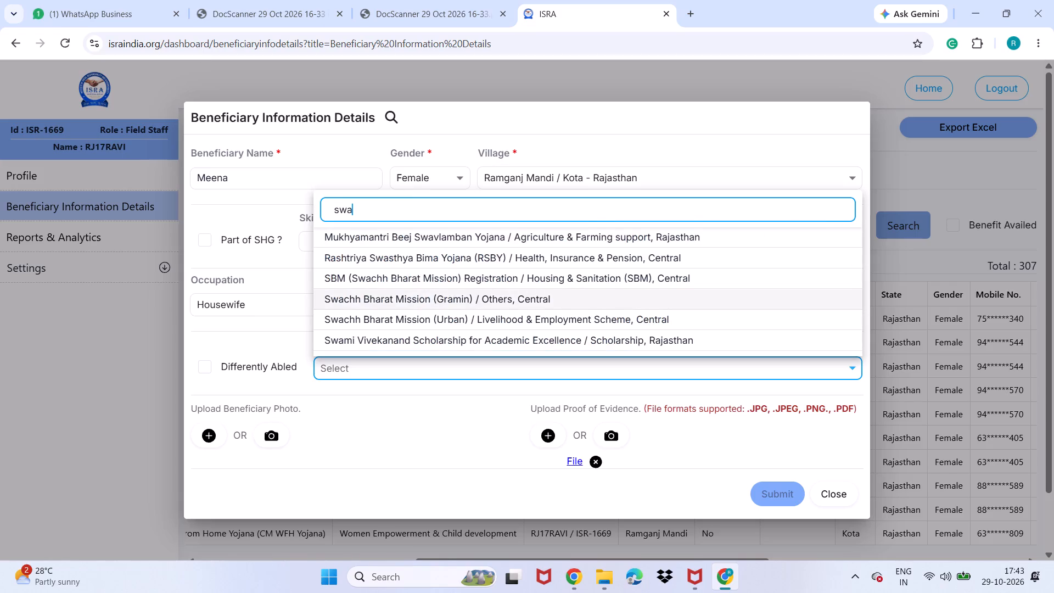
{"action": "left_click", "coordinate": [537, 293]}
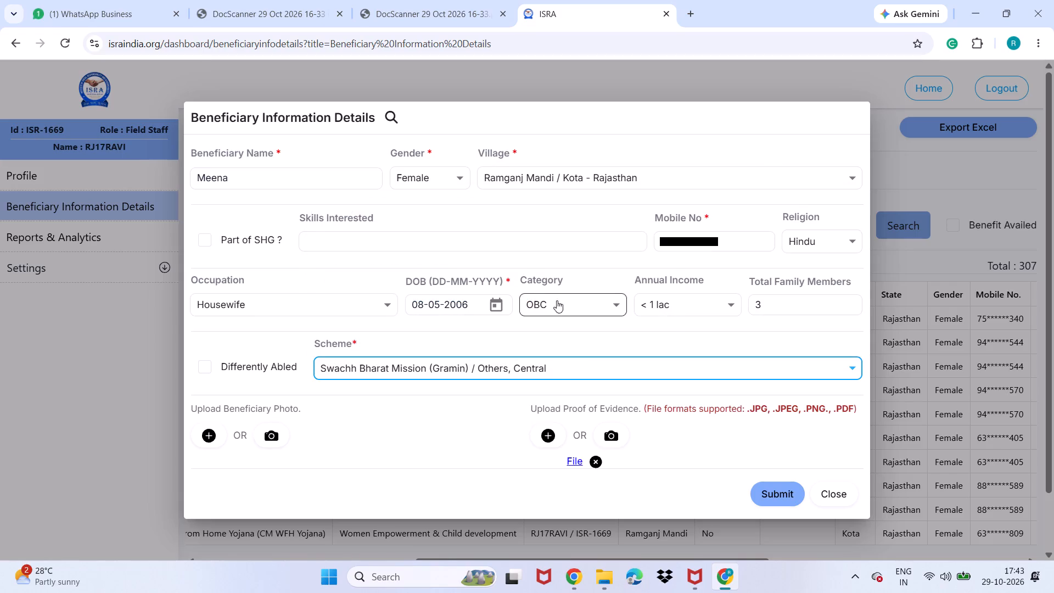
{"action": "left_click", "coordinate": [789, 484]}
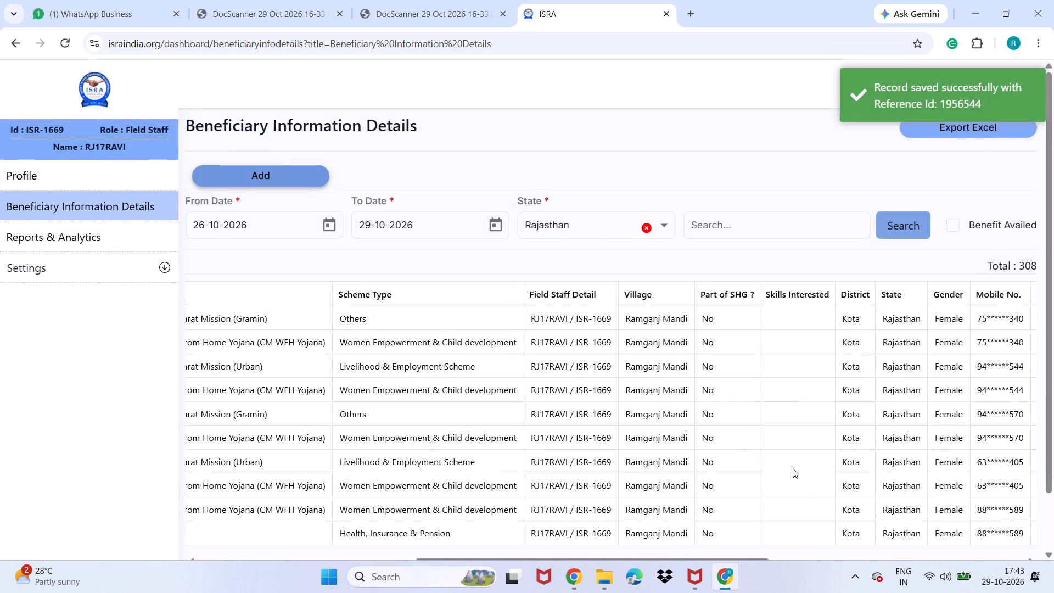
Review the saved beneficiary records in the table, including the proof file, beneficiary name and scheme columns.
{"action": "scroll", "coordinate": [793, 468], "scroll_direction": "right", "scroll_amount": 1}
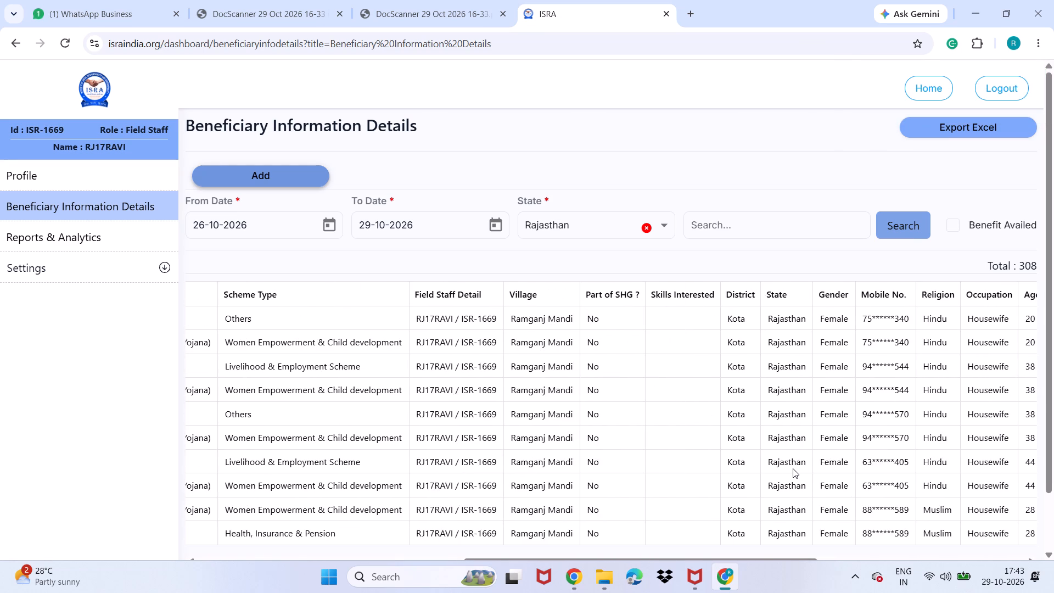
{"action": "scroll", "coordinate": [793, 468], "scroll_direction": "right", "scroll_amount": 2}
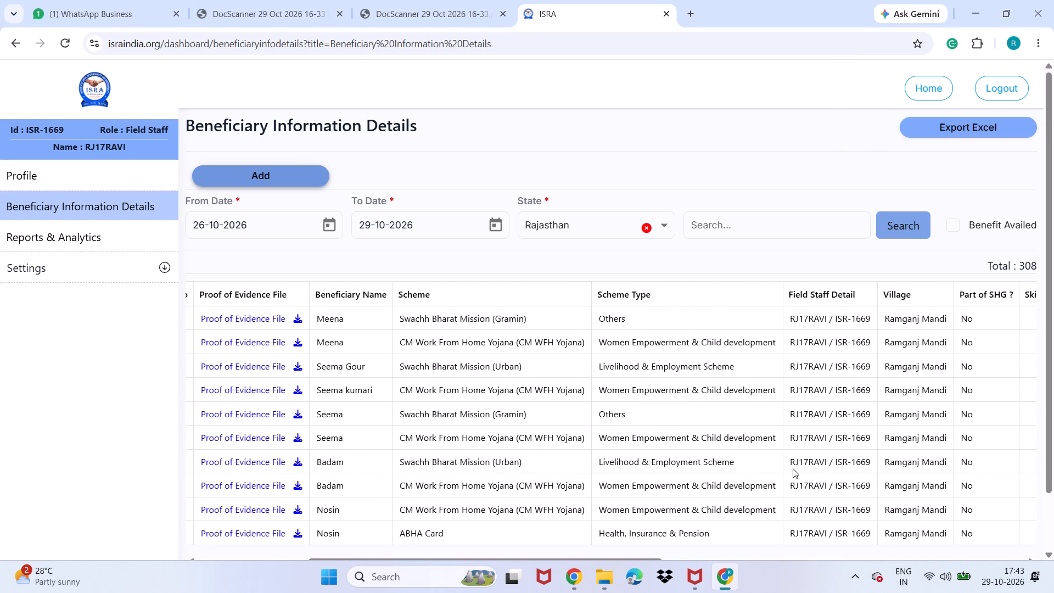
{"action": "scroll", "coordinate": [793, 468], "scroll_direction": "right", "scroll_amount": 2}
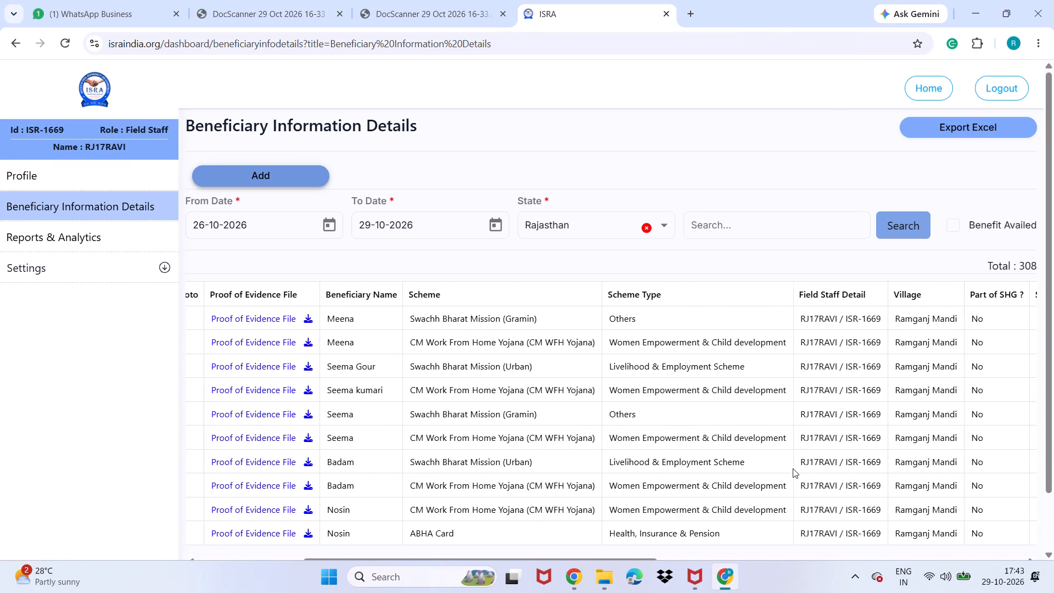
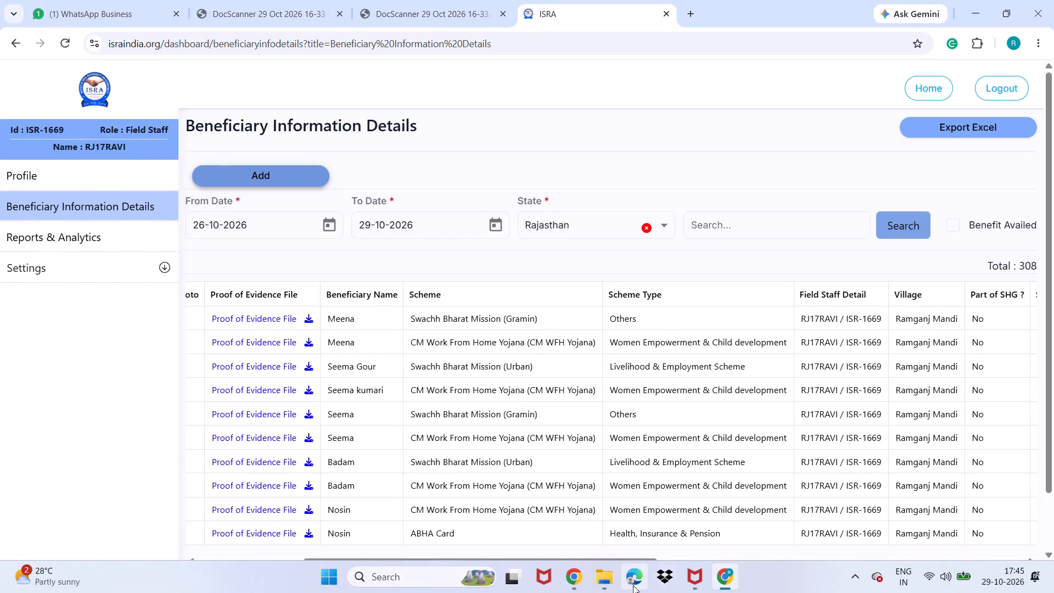
Switch to File Explorer and look through the DCIM and Download folders in the Redmi Note 5's internal shared storage.
{"action": "left_click", "coordinate": [597, 572]}
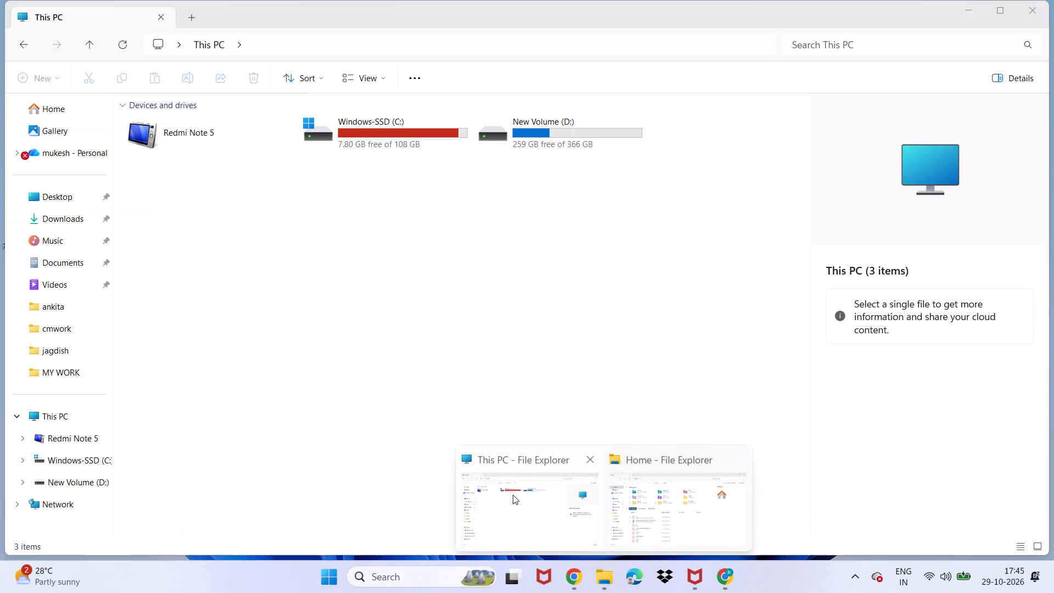
{"action": "left_click", "coordinate": [513, 495]}
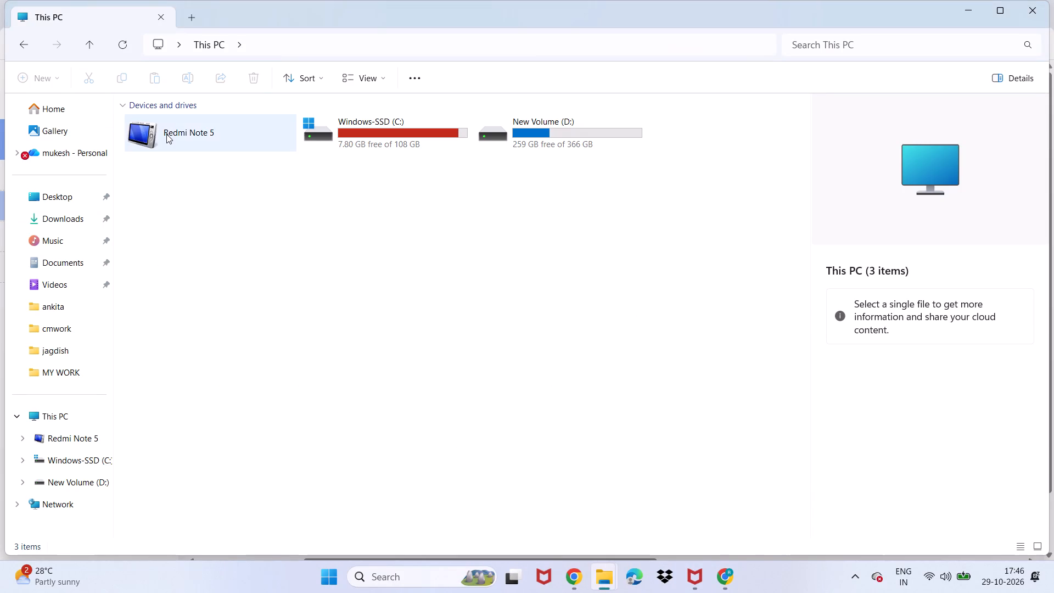
{"action": "double_click", "coordinate": [166, 134]}
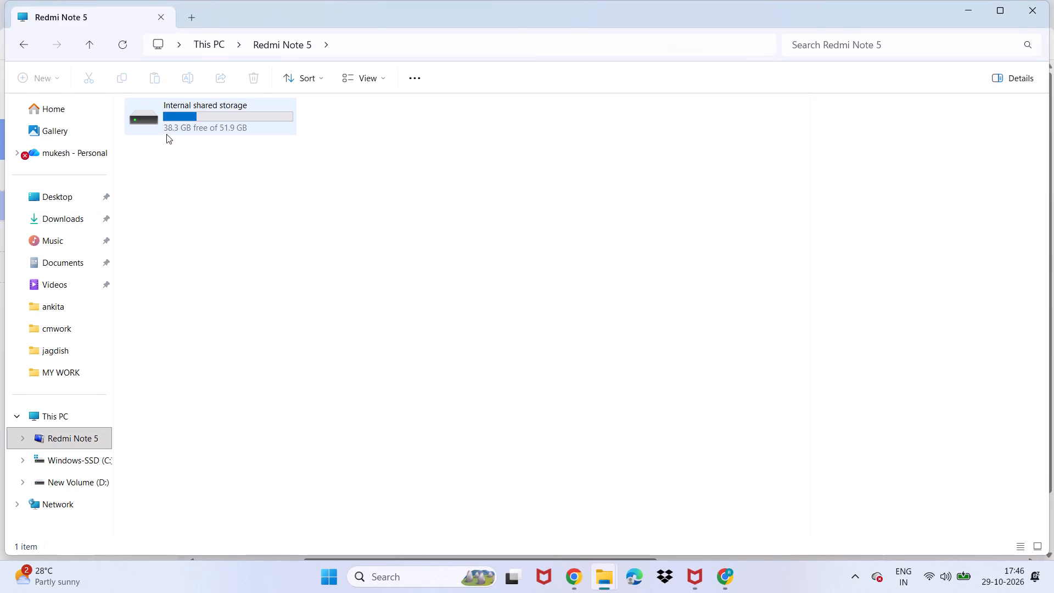
{"action": "double_click", "coordinate": [218, 108]}
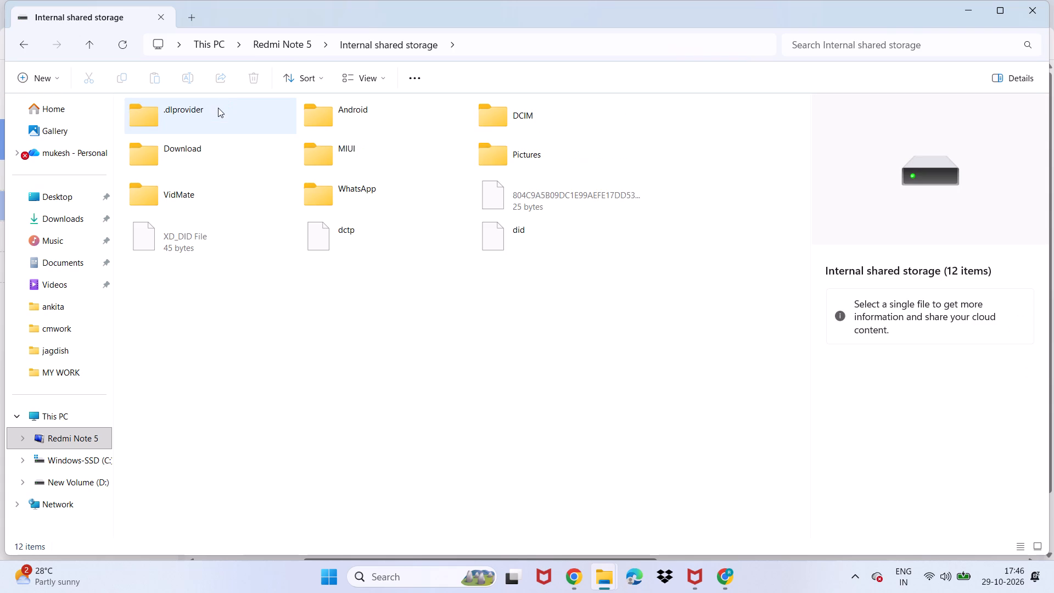
{"action": "double_click", "coordinate": [528, 126]}
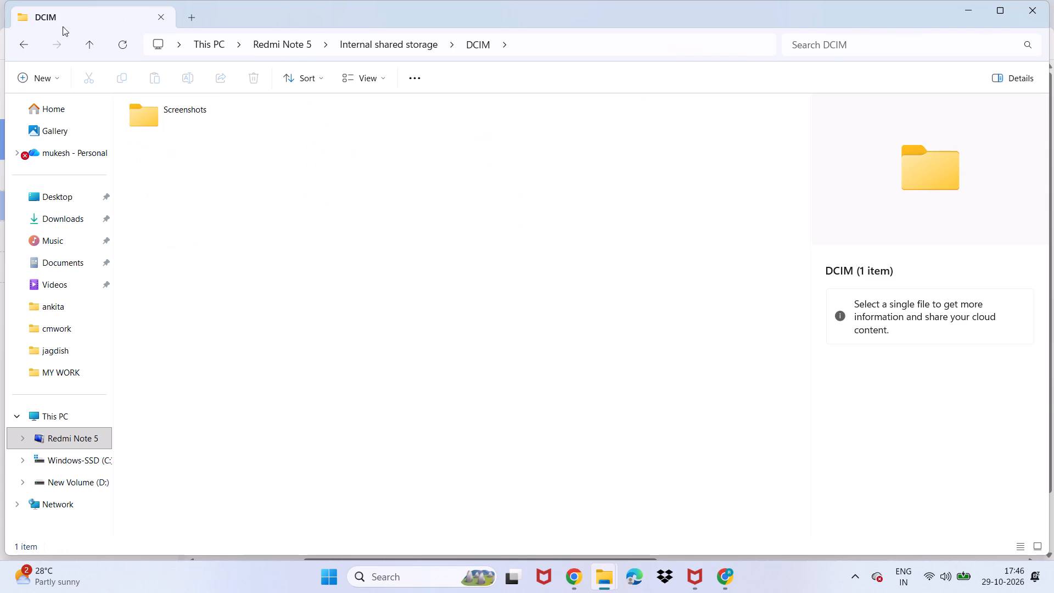
{"action": "left_click", "coordinate": [24, 38]}
{"action": "double_click", "coordinate": [213, 157]}
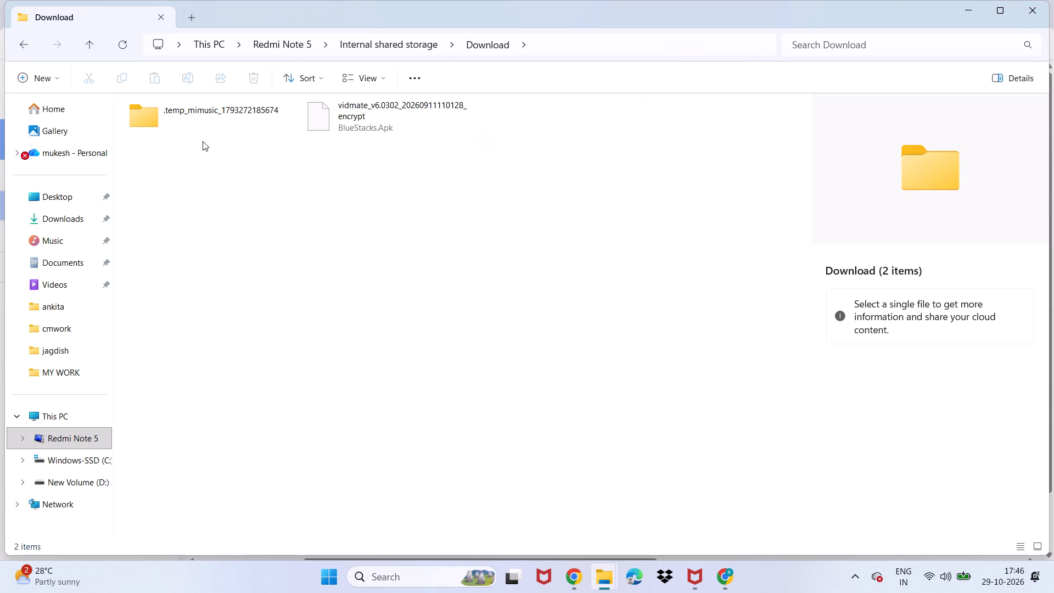
{"action": "double_click", "coordinate": [182, 117]}
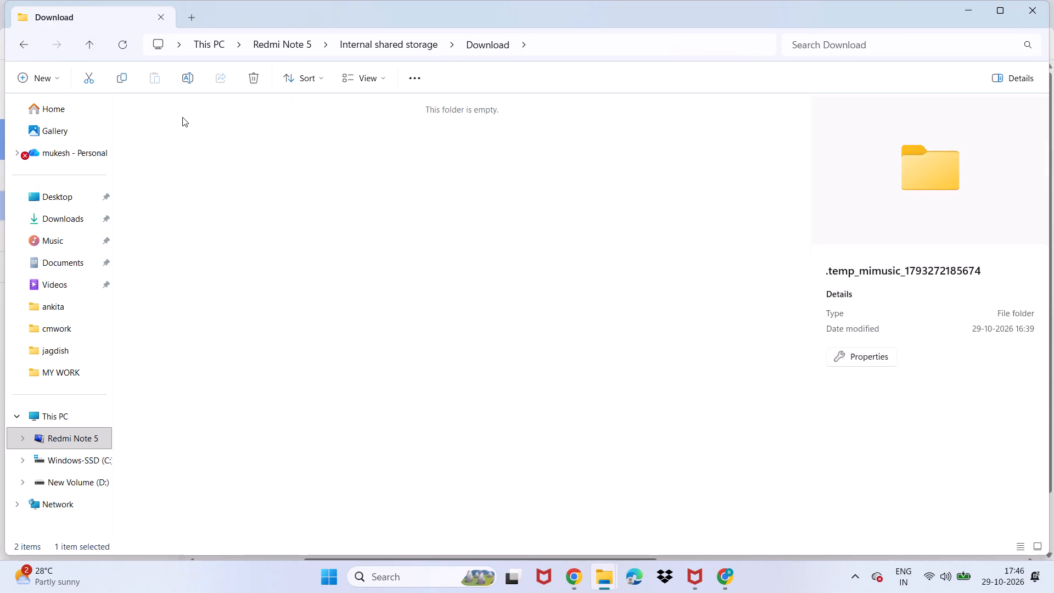
{"action": "left_click", "coordinate": [26, 44]}
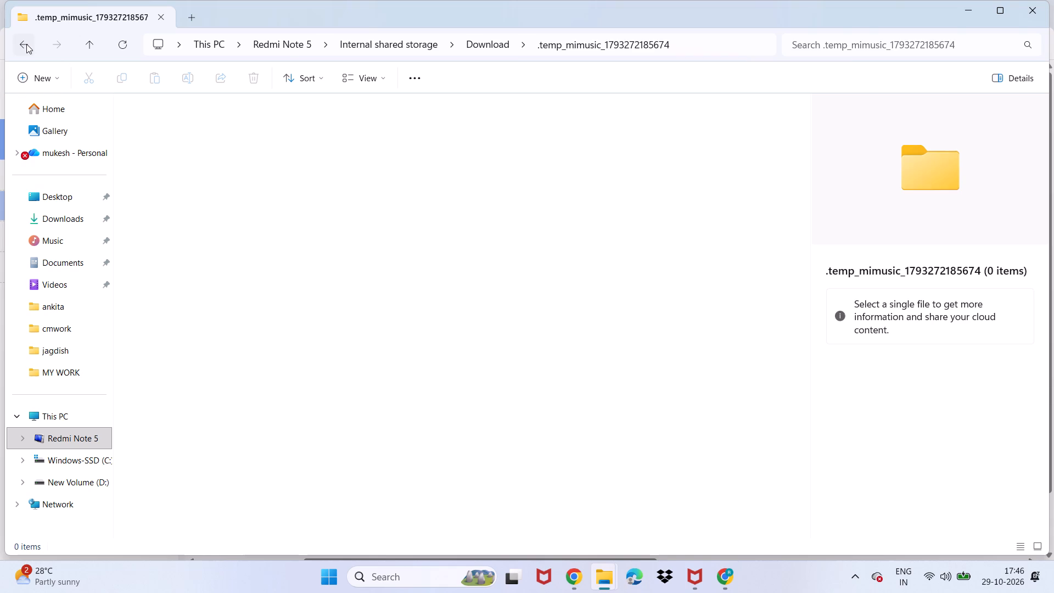
{"action": "left_click", "coordinate": [26, 44]}
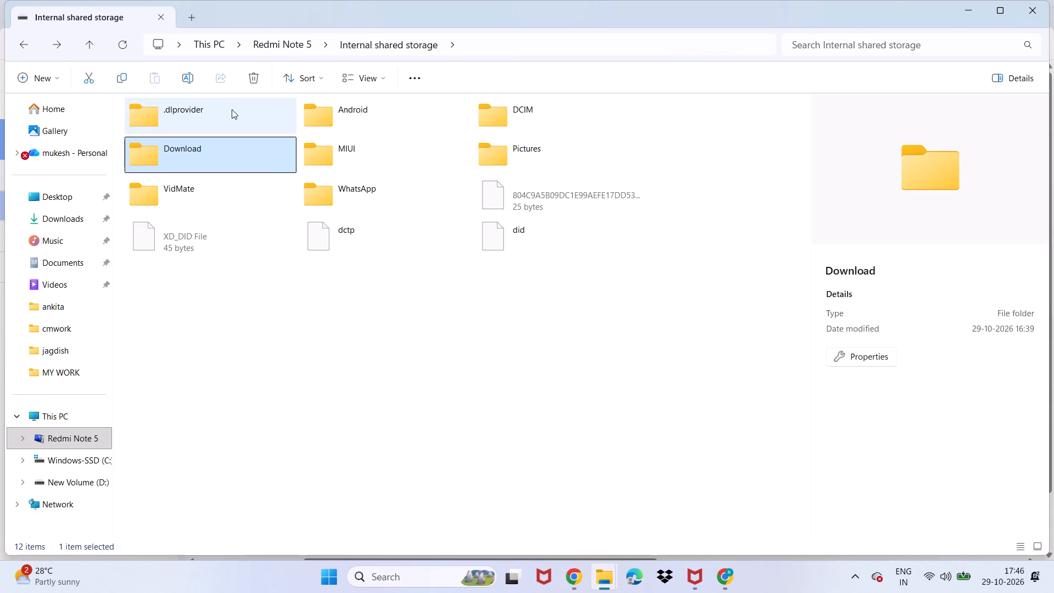
Check the phone's Pictures folder down to its gallery thumbnails, and recheck the Download folder and the Screenshots folder within DCIM.
{"action": "double_click", "coordinate": [533, 156]}
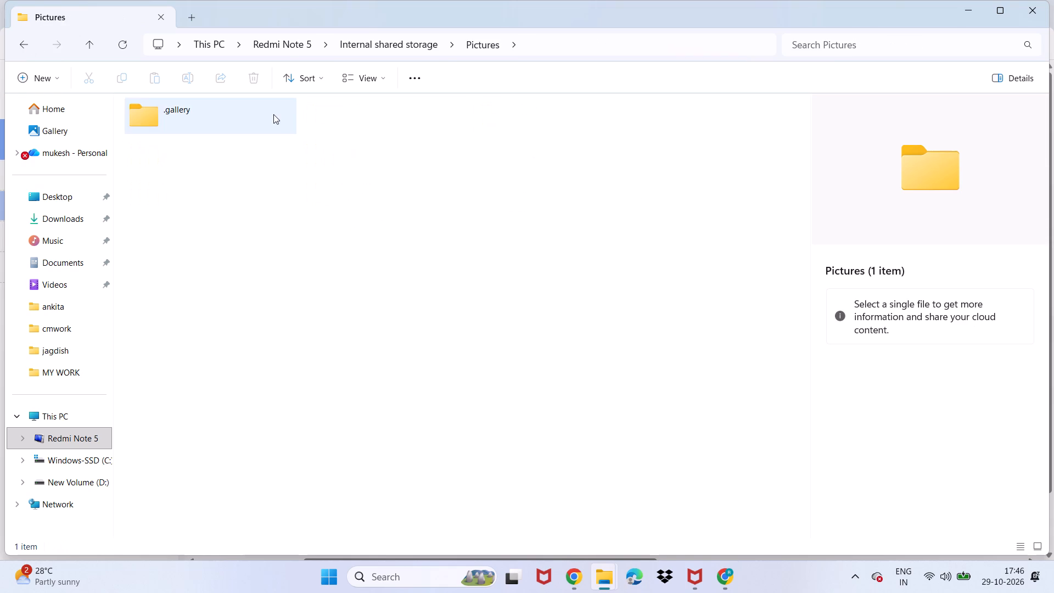
{"action": "double_click", "coordinate": [273, 114]}
{"action": "double_click", "coordinate": [273, 114]}
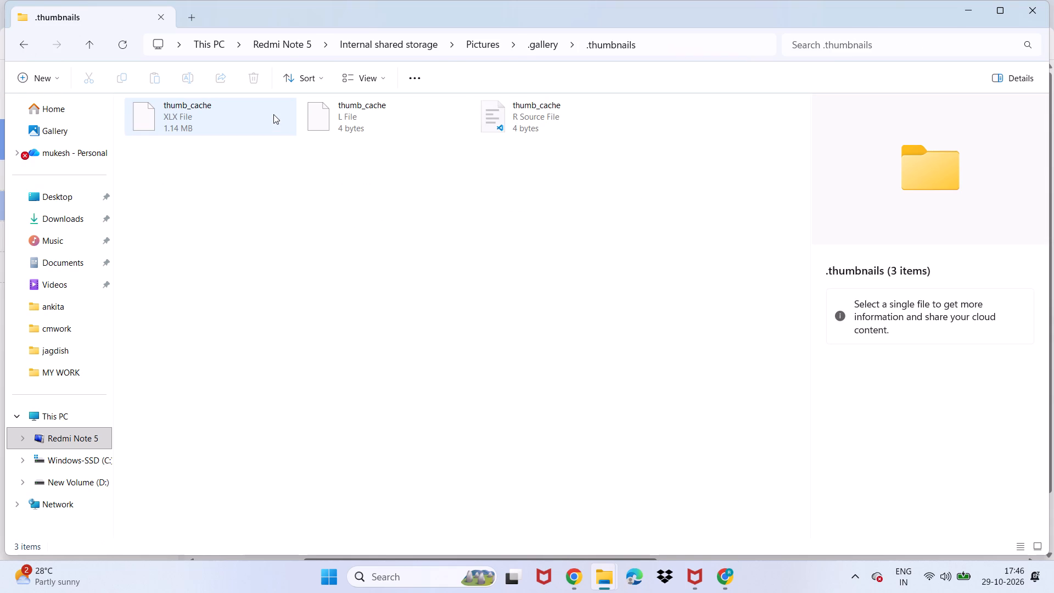
{"action": "double_click", "coordinate": [29, 42]}
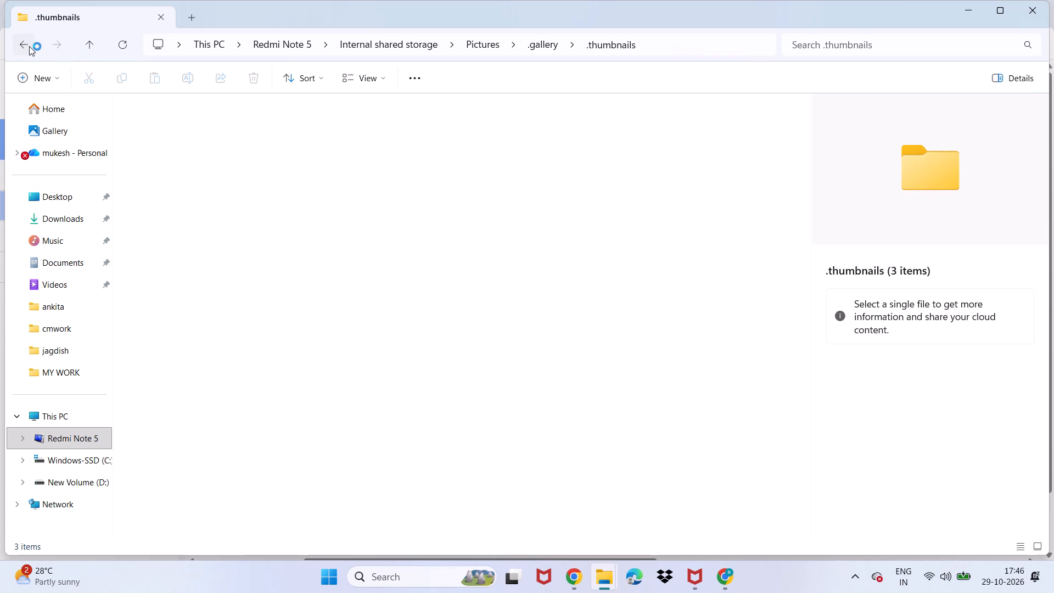
{"action": "left_click", "coordinate": [29, 42]}
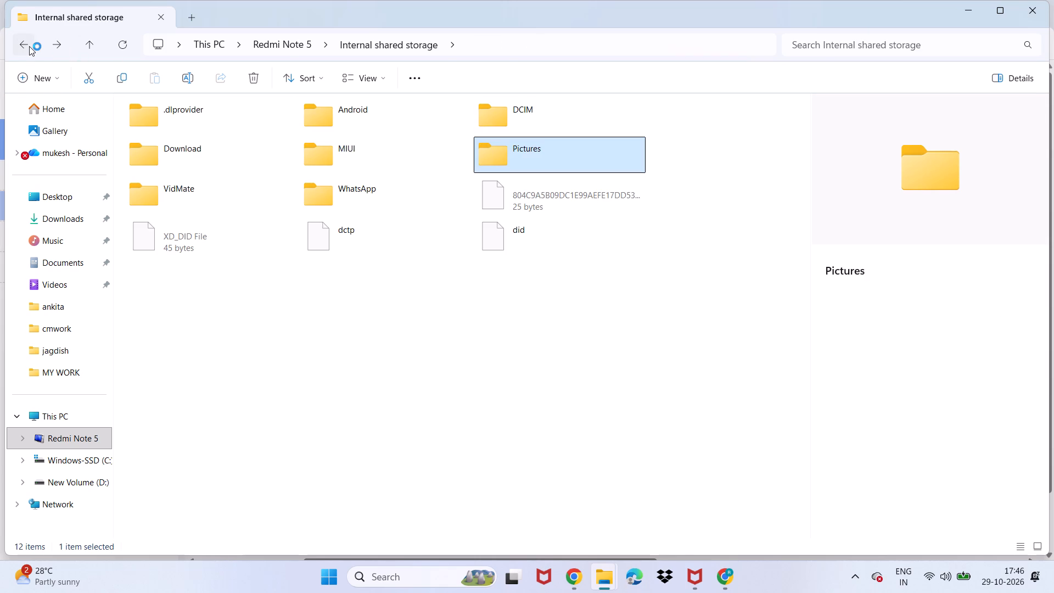
{"action": "double_click", "coordinate": [194, 146]}
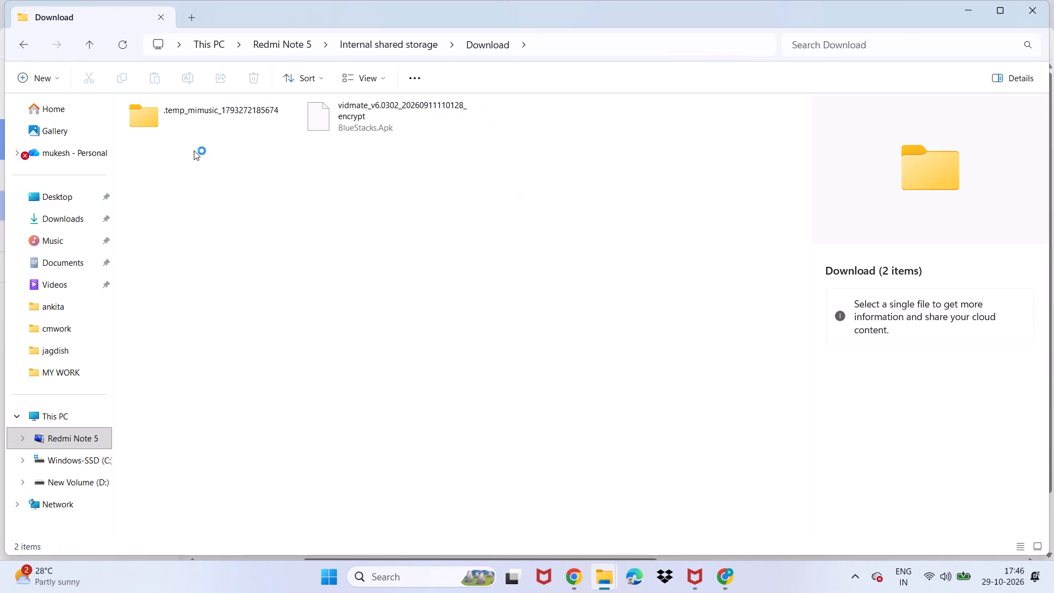
{"action": "left_click", "coordinate": [32, 38]}
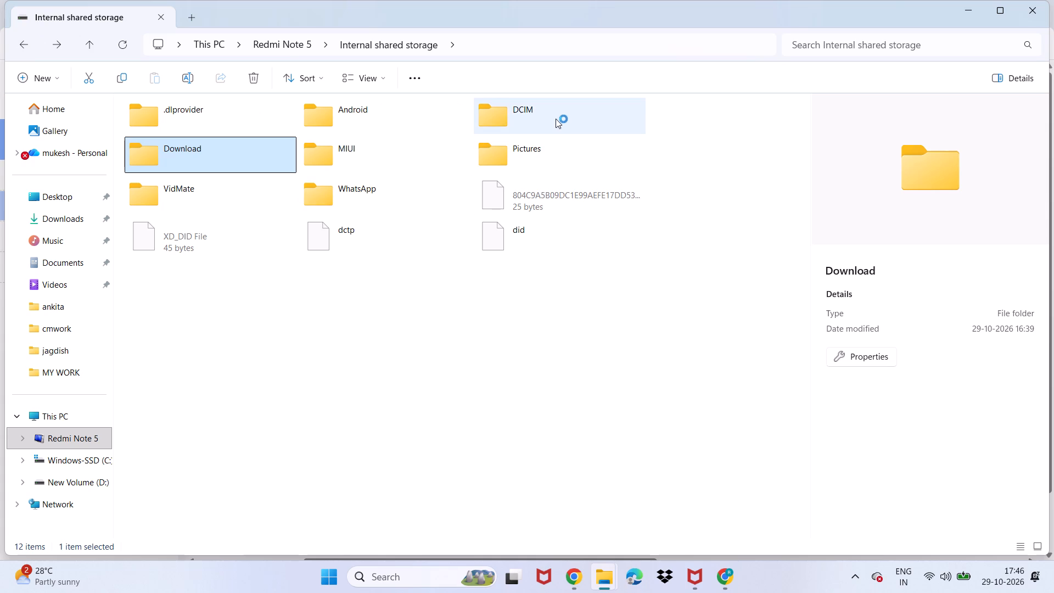
{"action": "double_click", "coordinate": [518, 122]}
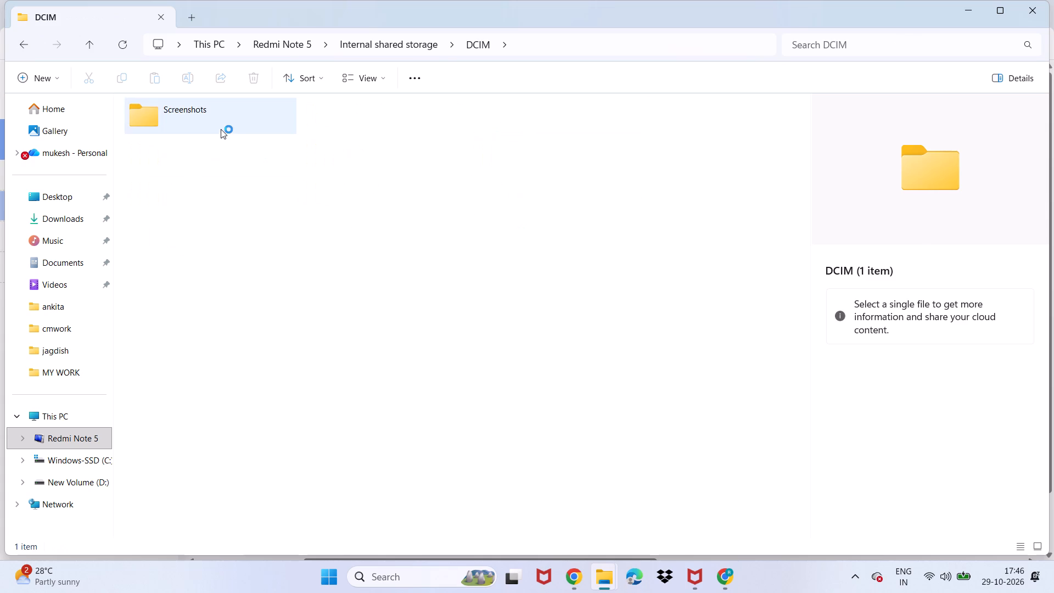
{"action": "double_click", "coordinate": [221, 125]}
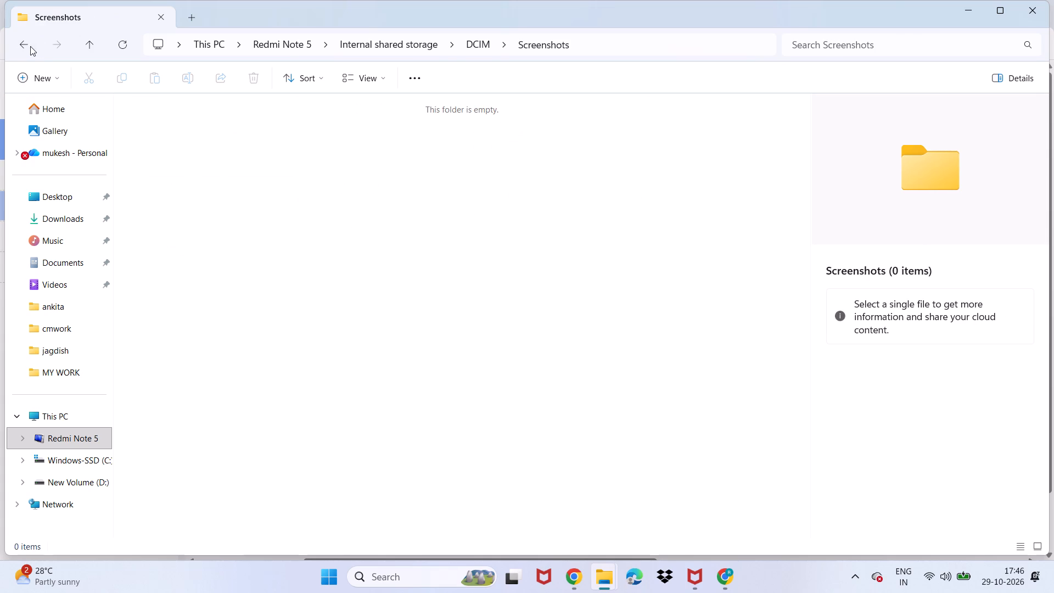
{"action": "triple_click", "coordinate": [27, 47]}
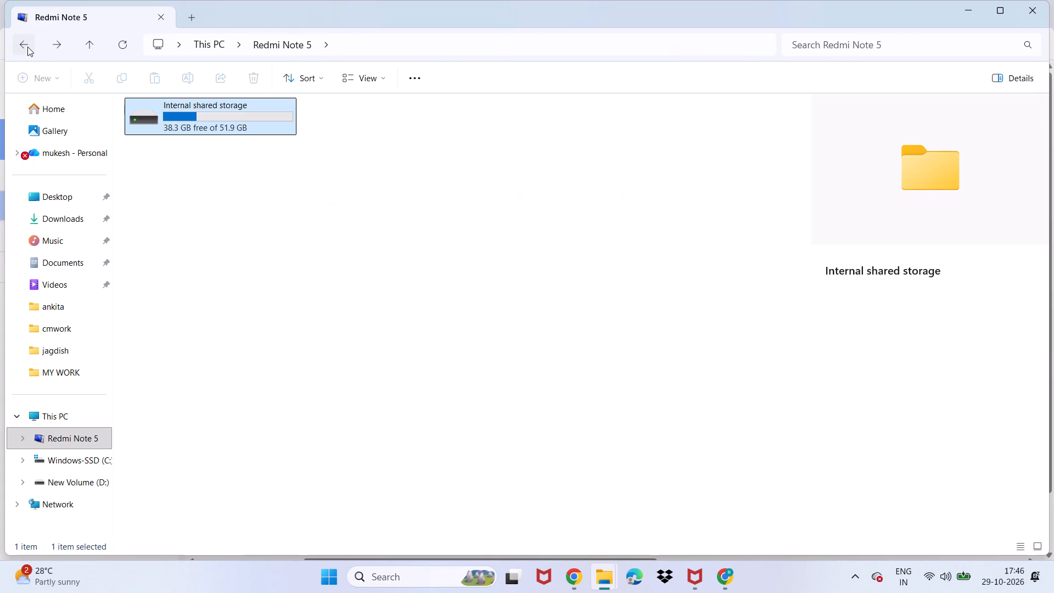
{"action": "double_click", "coordinate": [227, 127]}
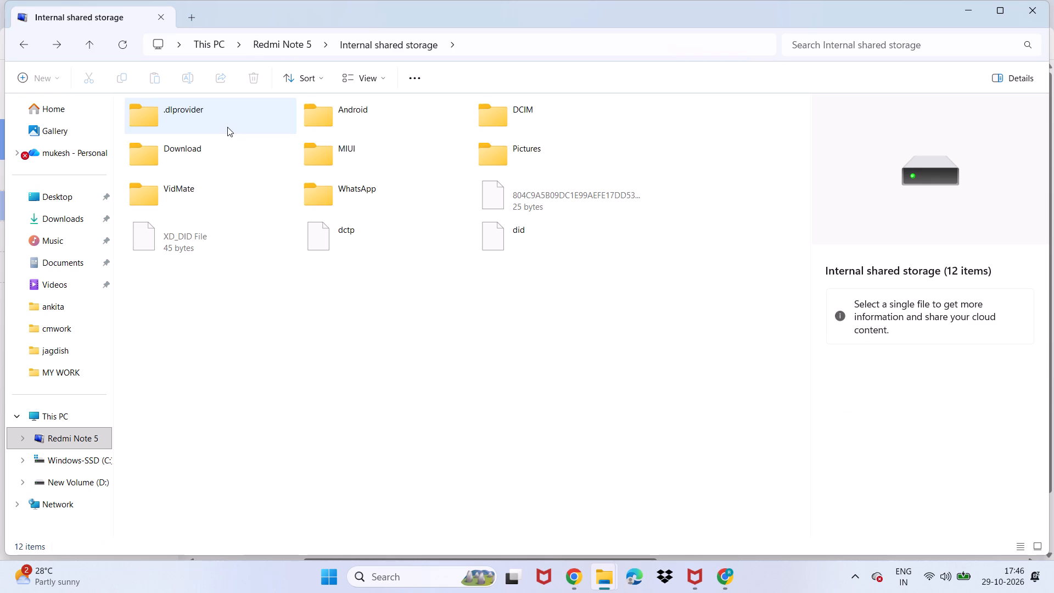
{"action": "left_click", "coordinate": [27, 43]}
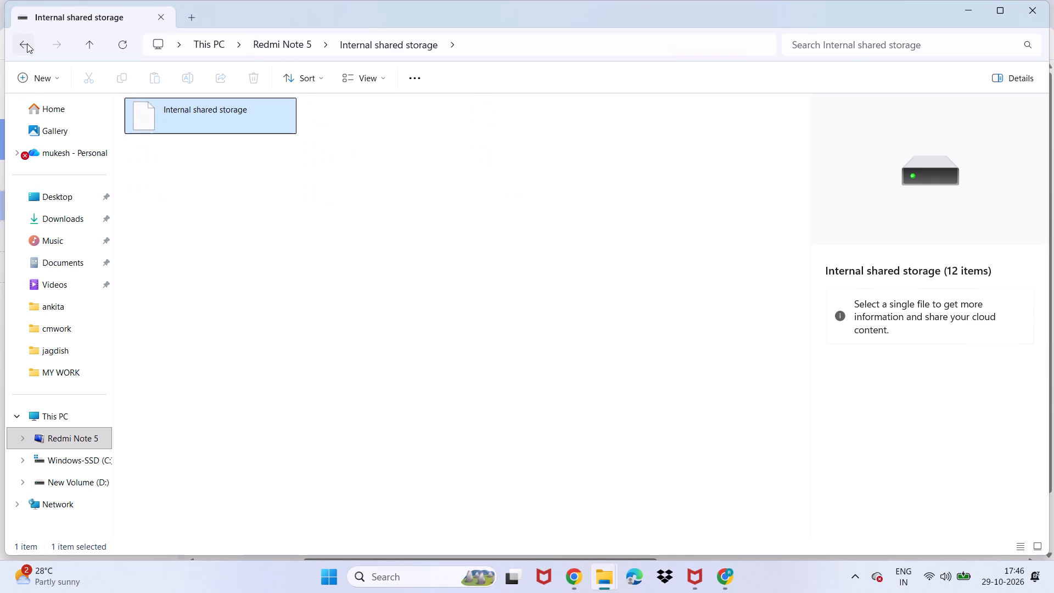
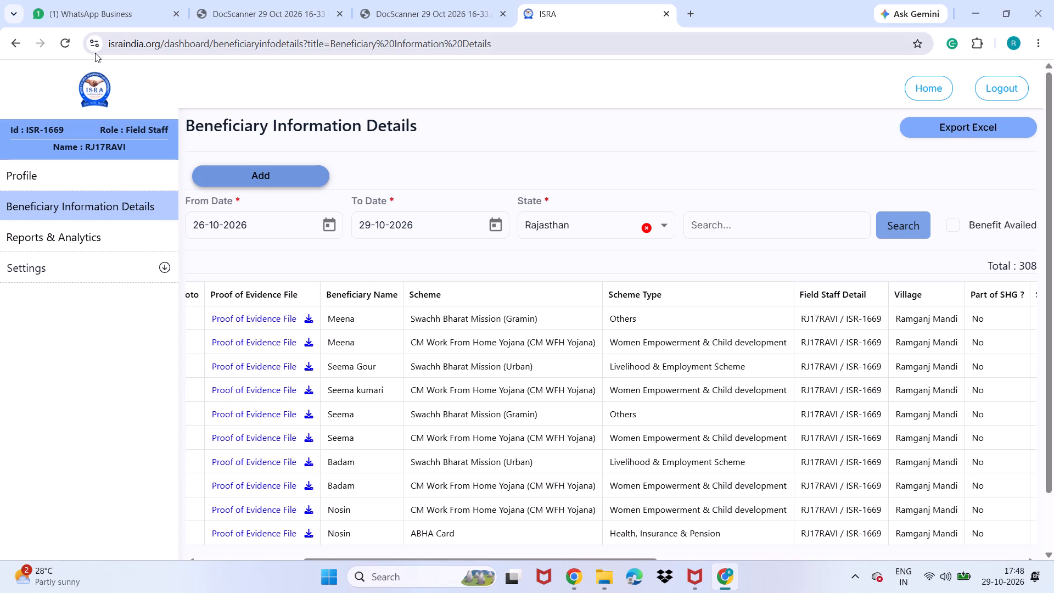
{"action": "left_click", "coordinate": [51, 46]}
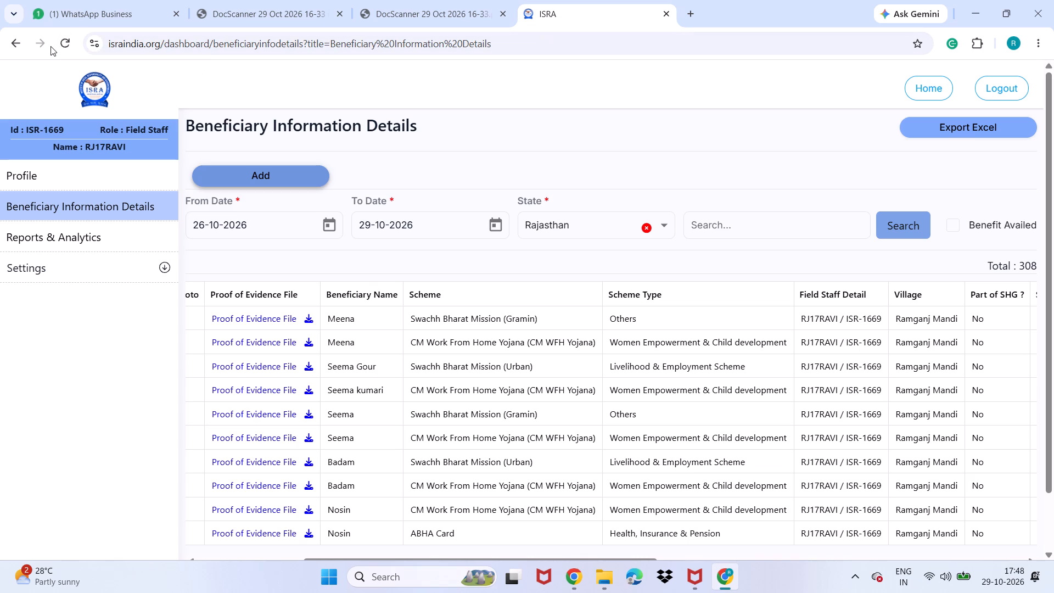
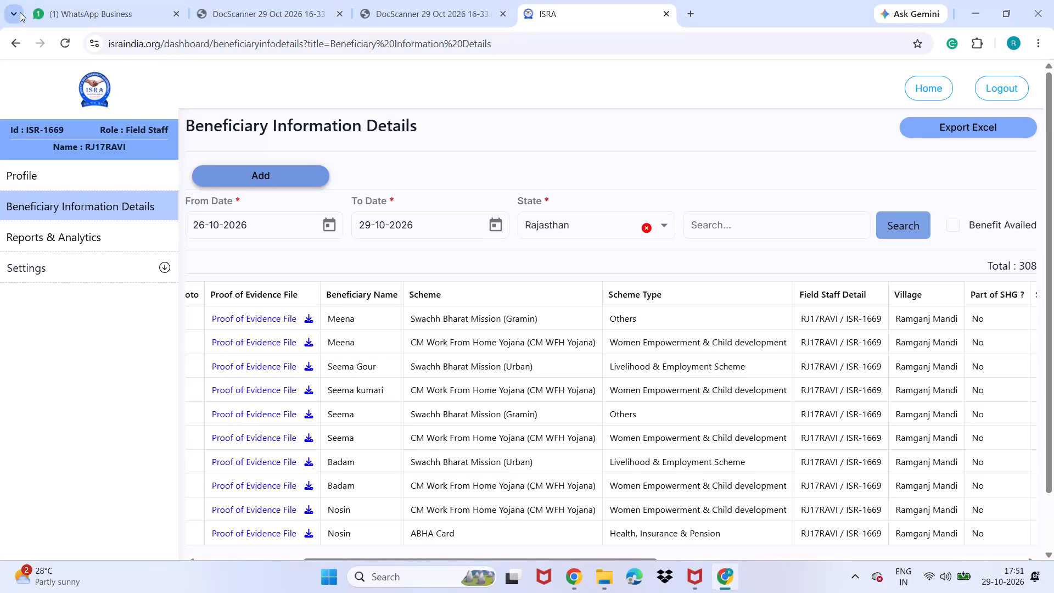
In File Explorer, copy all seven files, leaving out the temp folder, from the Download folder in the Redmi Note 5's internal shared storage.
{"action": "left_click", "coordinate": [20, 12]}
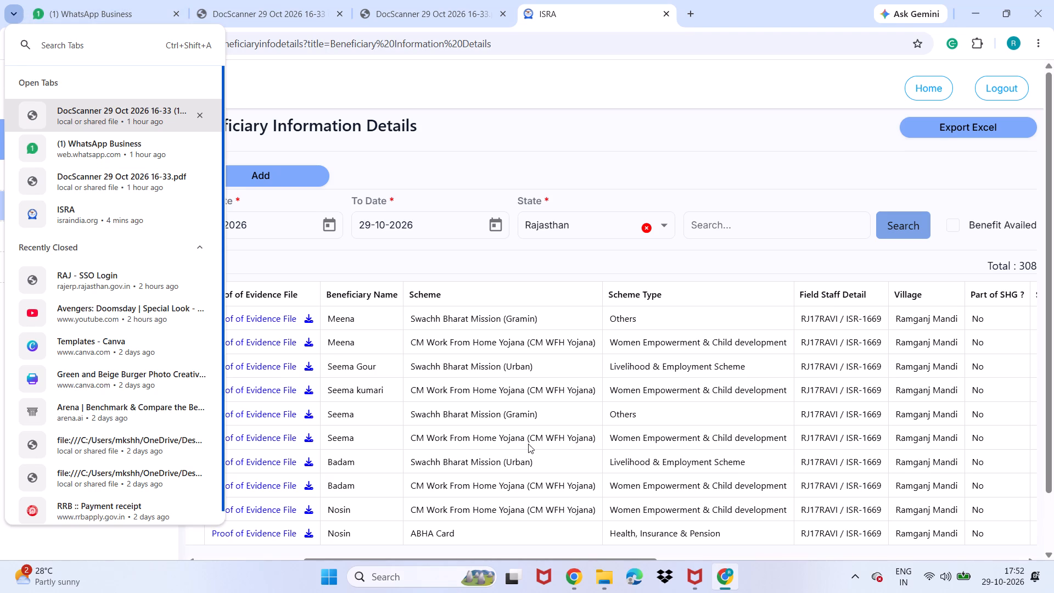
{"action": "left_click", "coordinate": [600, 567]}
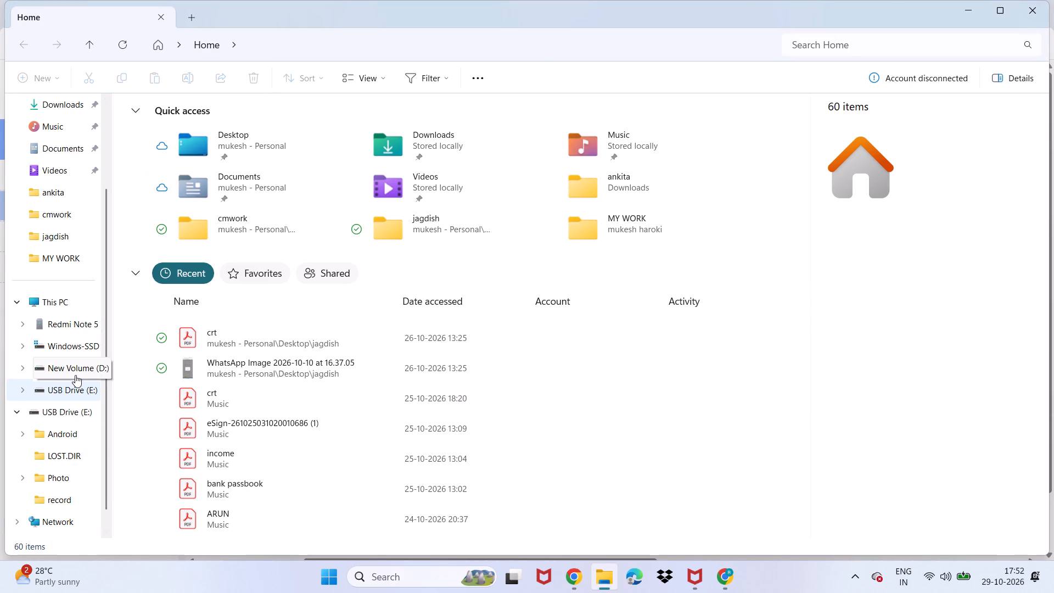
{"action": "left_click", "coordinate": [73, 334]}
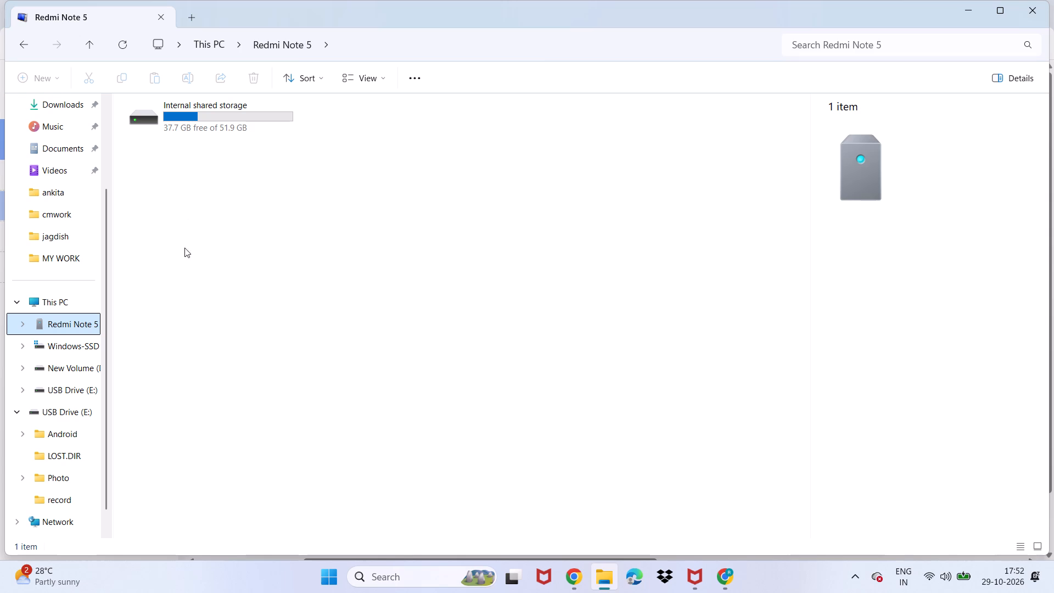
{"action": "triple_click", "coordinate": [246, 109]}
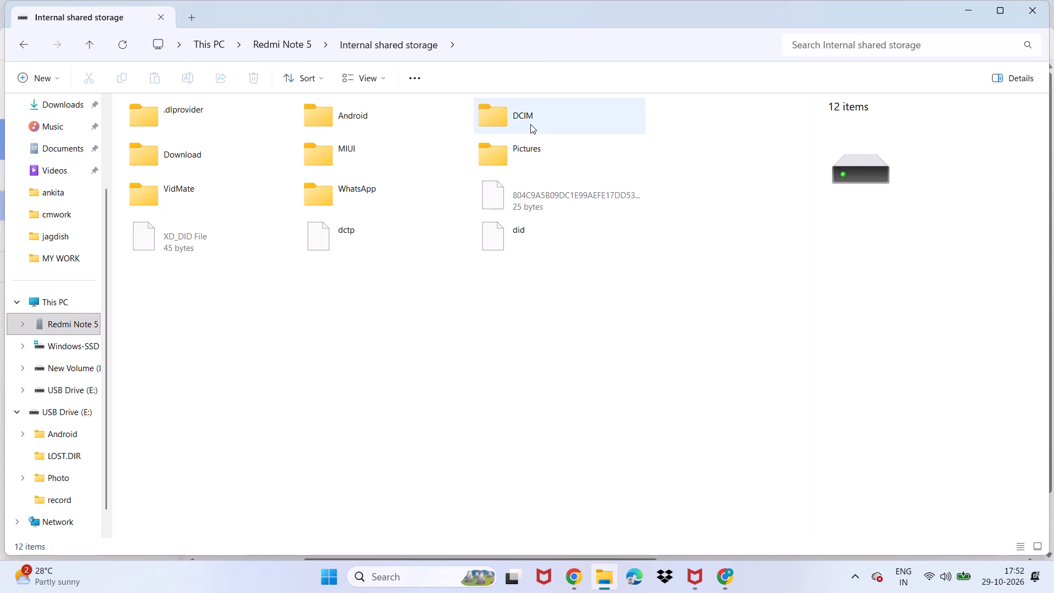
{"action": "double_click", "coordinate": [530, 124]}
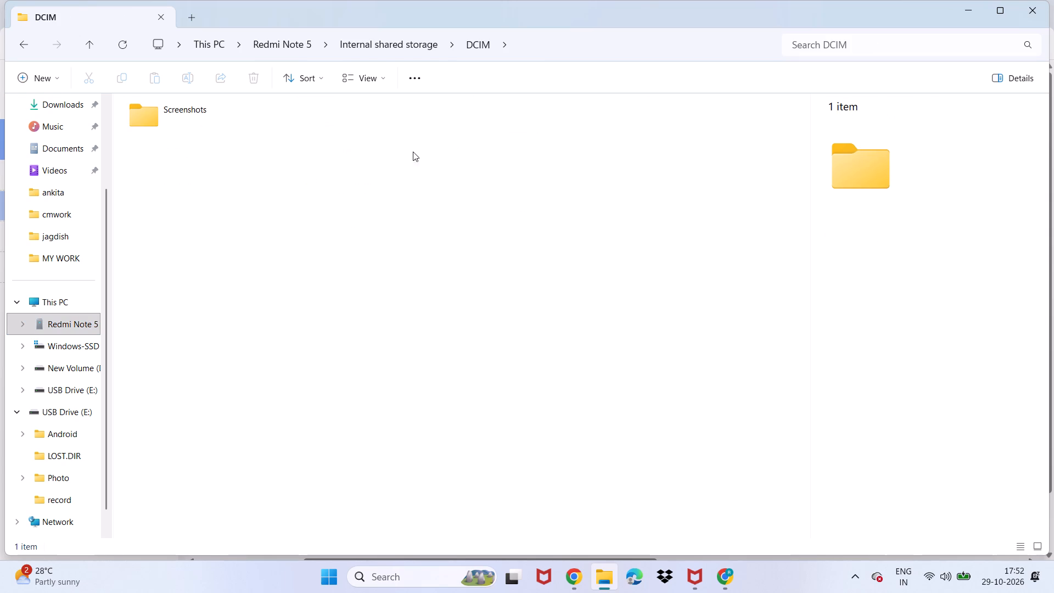
{"action": "left_click", "coordinate": [25, 36]}
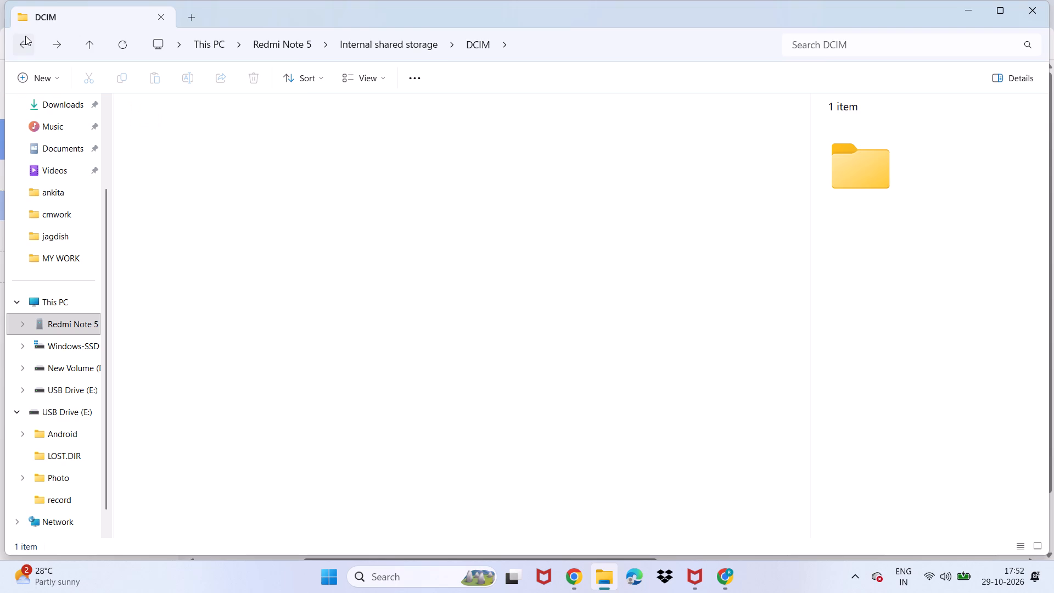
{"action": "double_click", "coordinate": [232, 158]}
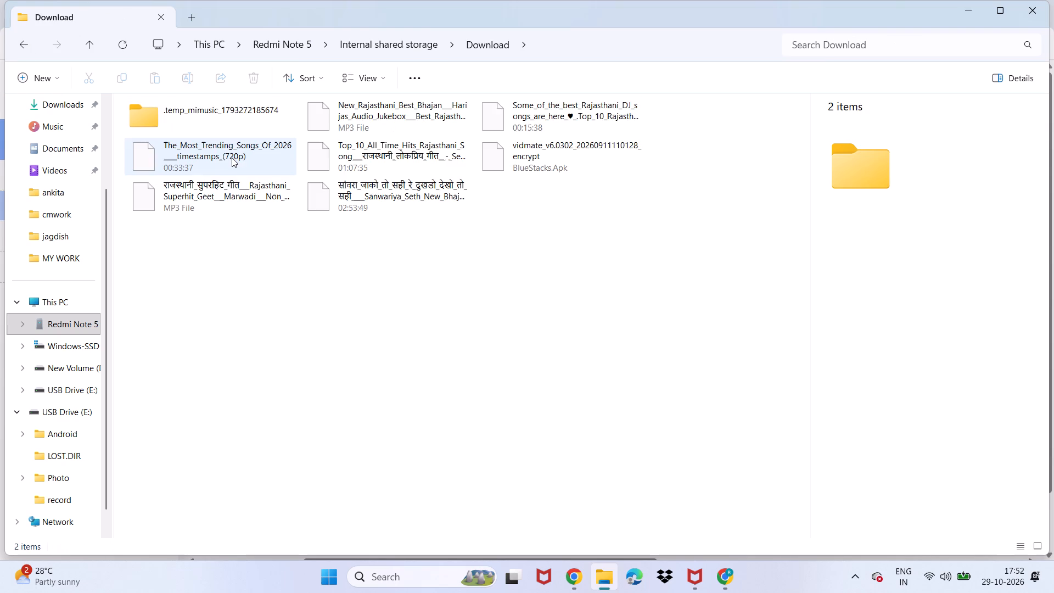
{"action": "left_click", "coordinate": [395, 113]}
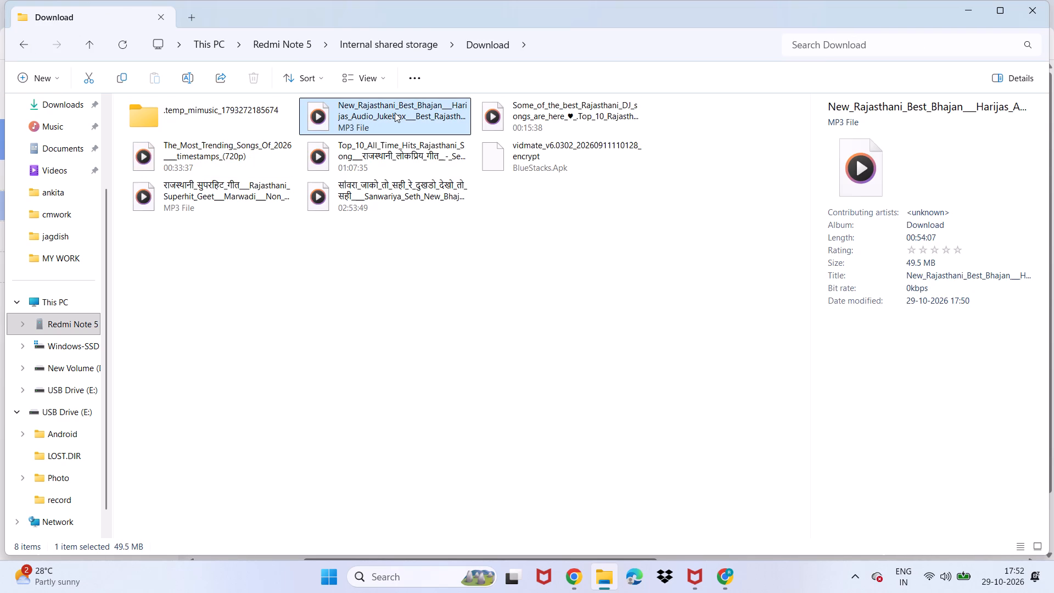
{"action": "left_click", "coordinate": [424, 197], "text": "shift"}
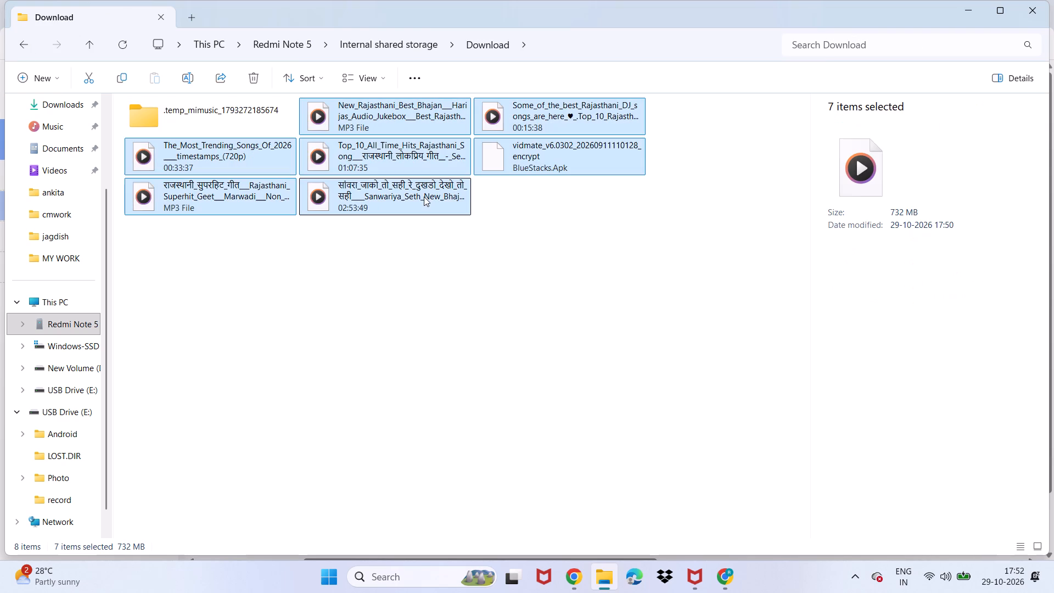
{"action": "key", "text": "ctrl+c"}
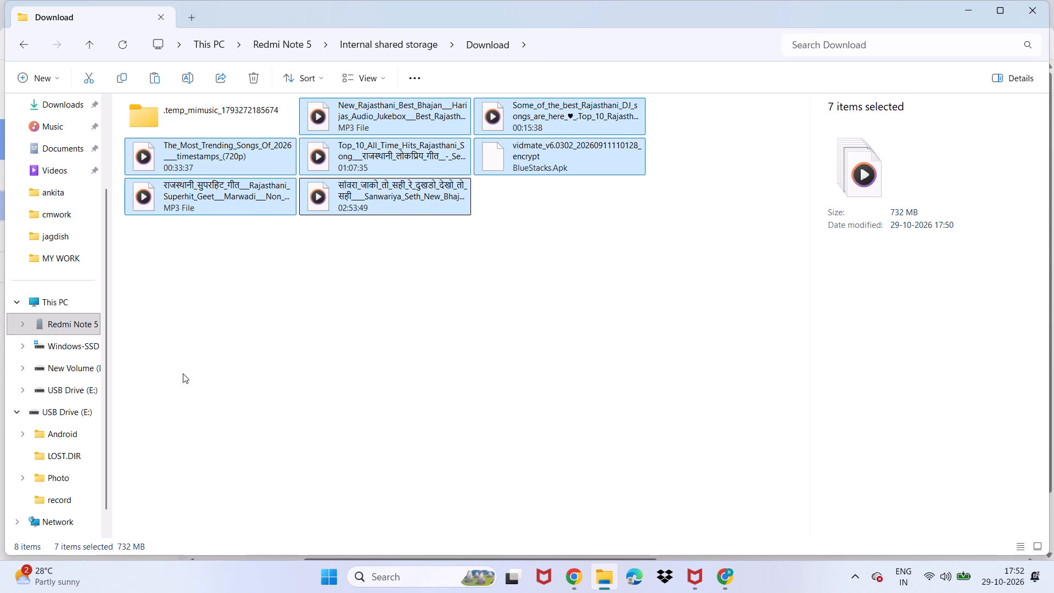
Open the USB Drive (E:) as the destination for the copied files.
{"action": "left_click", "coordinate": [64, 302]}
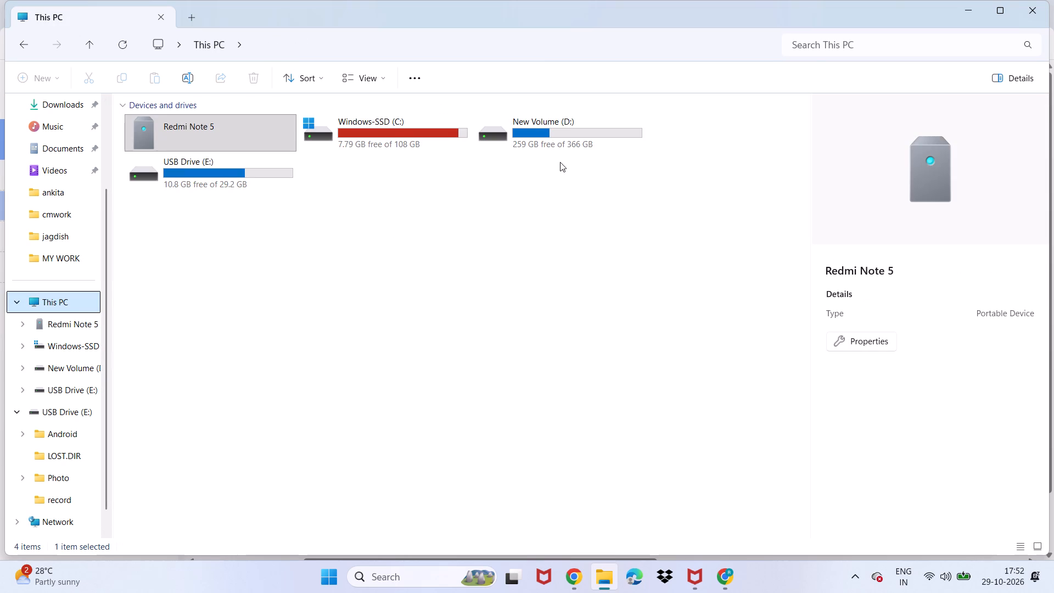
{"action": "left_click", "coordinate": [557, 147]}
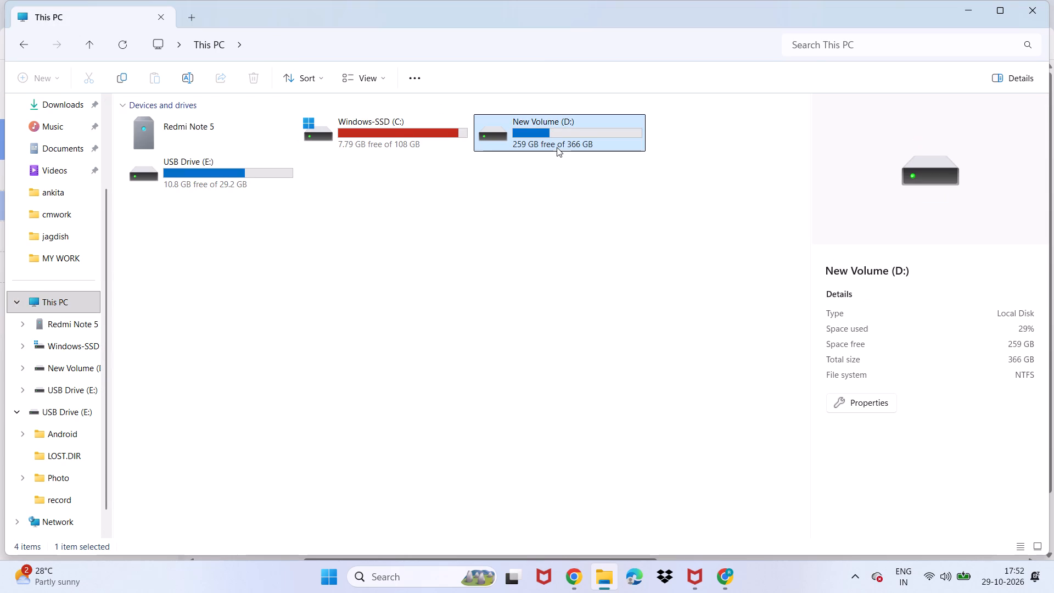
{"action": "double_click", "coordinate": [281, 181]}
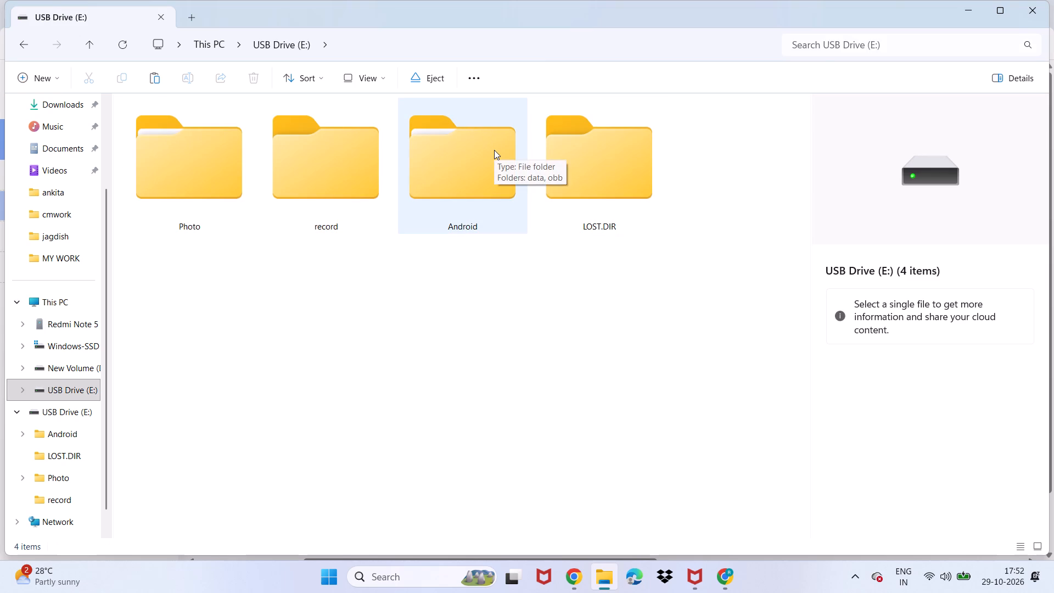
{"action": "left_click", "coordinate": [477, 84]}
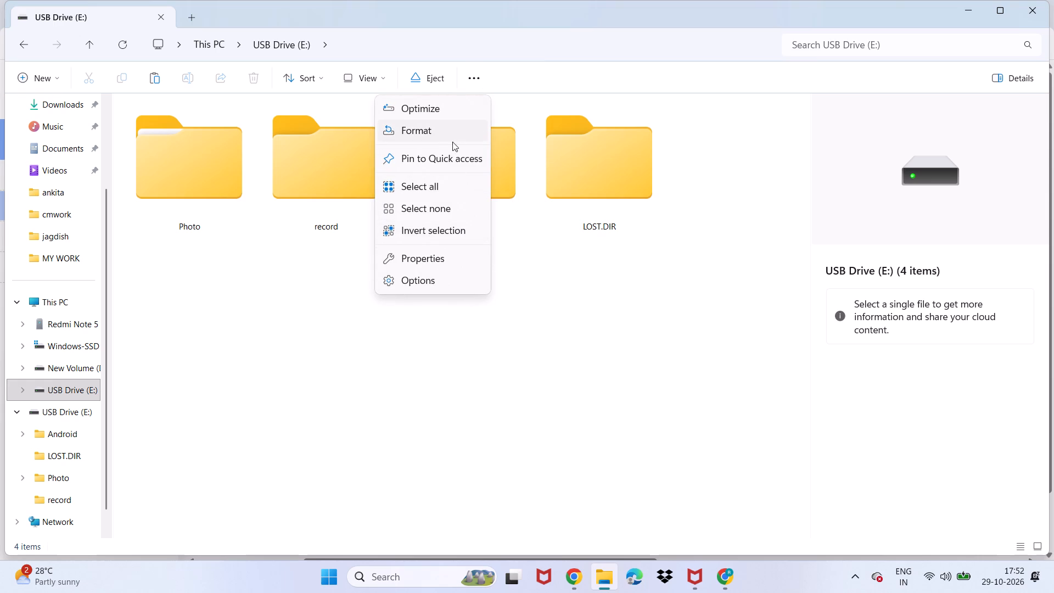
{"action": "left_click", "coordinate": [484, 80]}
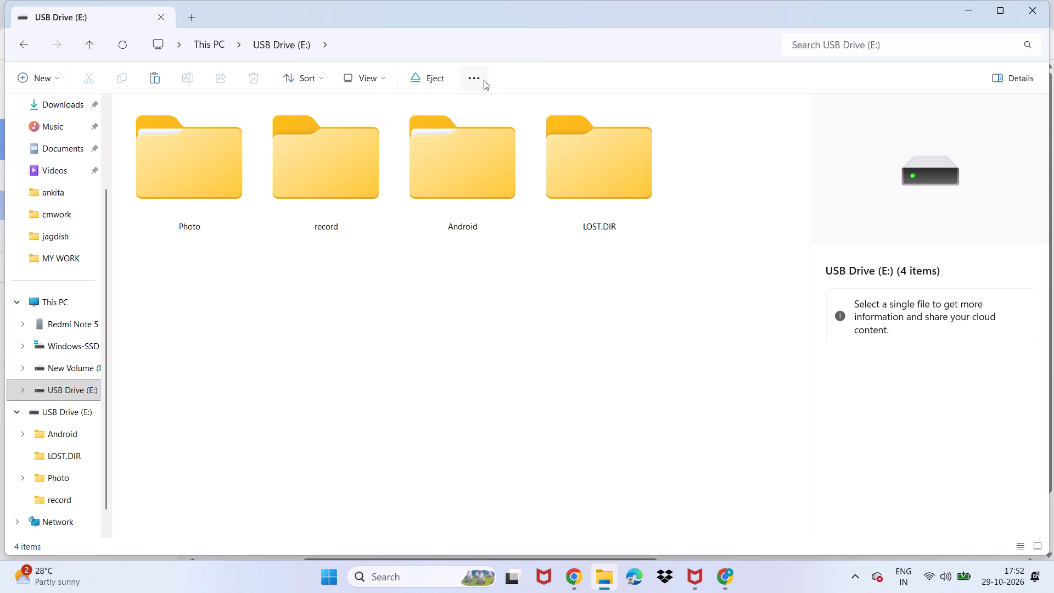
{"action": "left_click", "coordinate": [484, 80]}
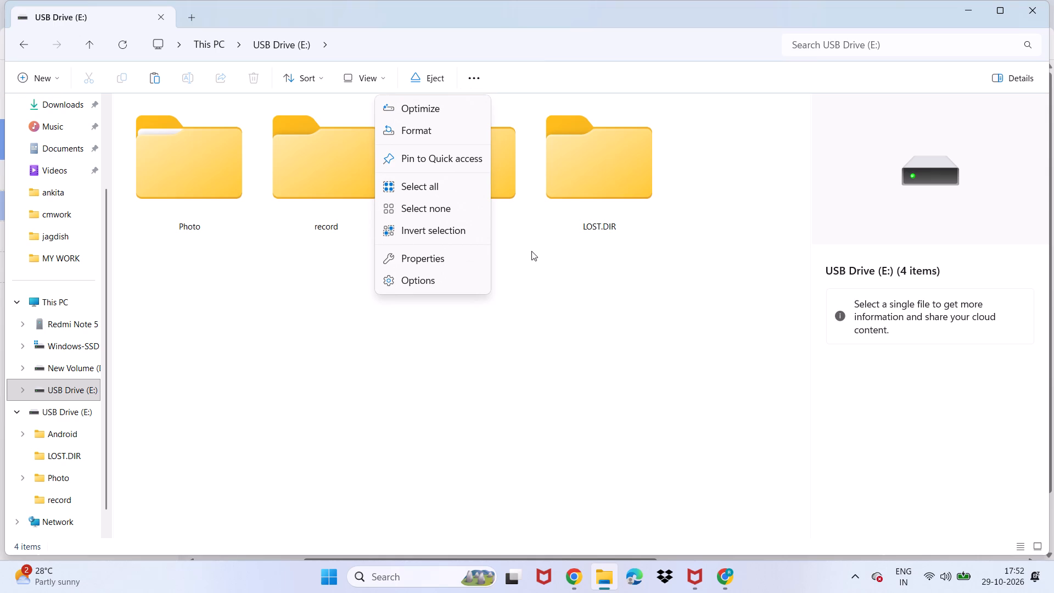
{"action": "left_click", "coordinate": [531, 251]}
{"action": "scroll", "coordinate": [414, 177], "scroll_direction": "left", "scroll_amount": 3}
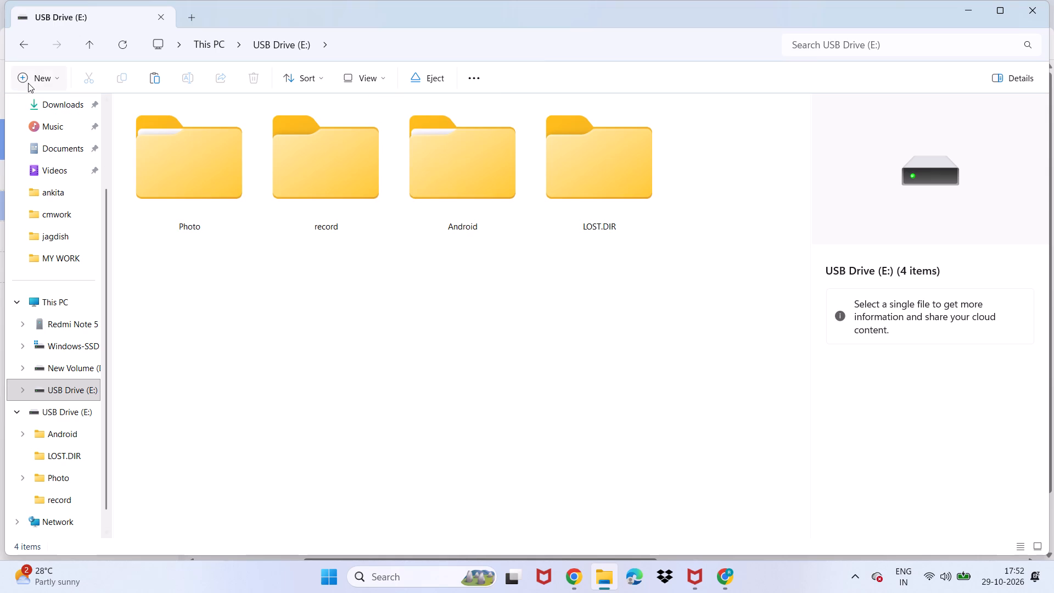
Create a folder named music at the root of USB Drive (E:).
{"action": "left_click", "coordinate": [28, 83]}
{"action": "left_click", "coordinate": [64, 107]}
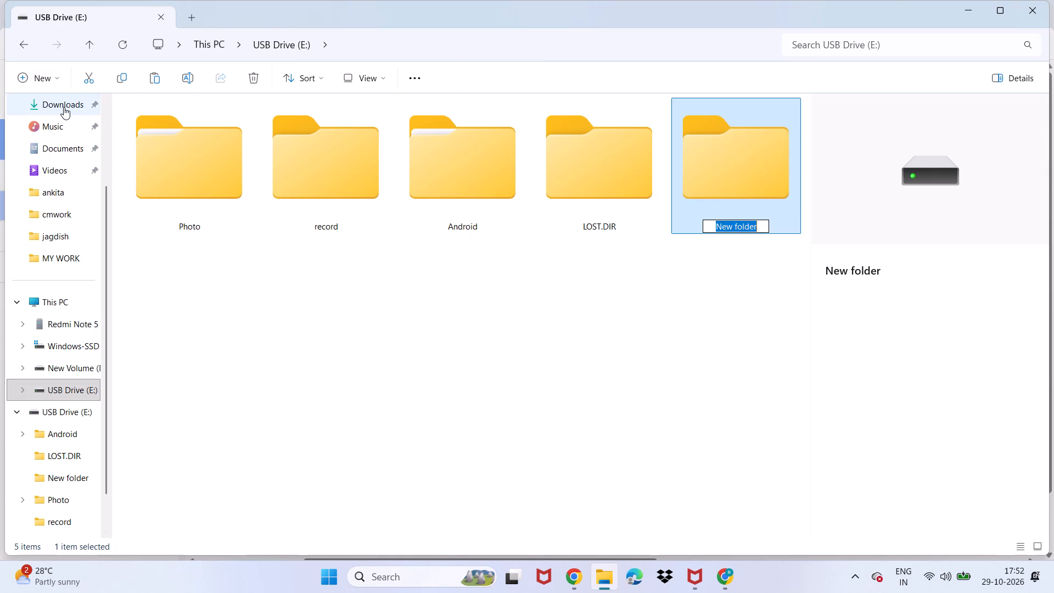
{"action": "type", "text": "music"}
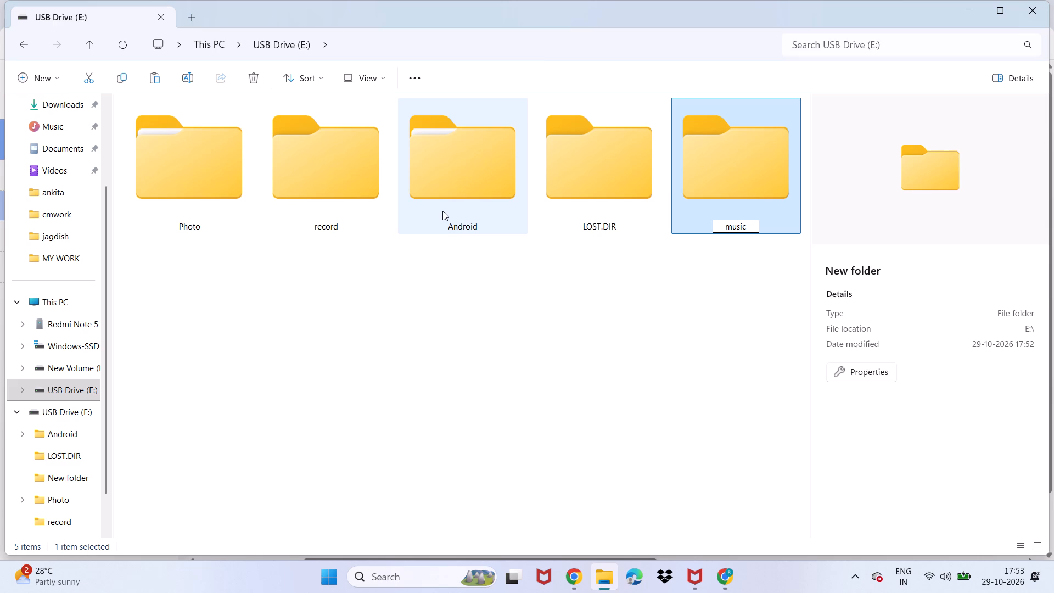
{"action": "key", "text": "Return"}
Paste the copied phone files into the music folder on the USB drive.
{"action": "double_click", "coordinate": [760, 177]}
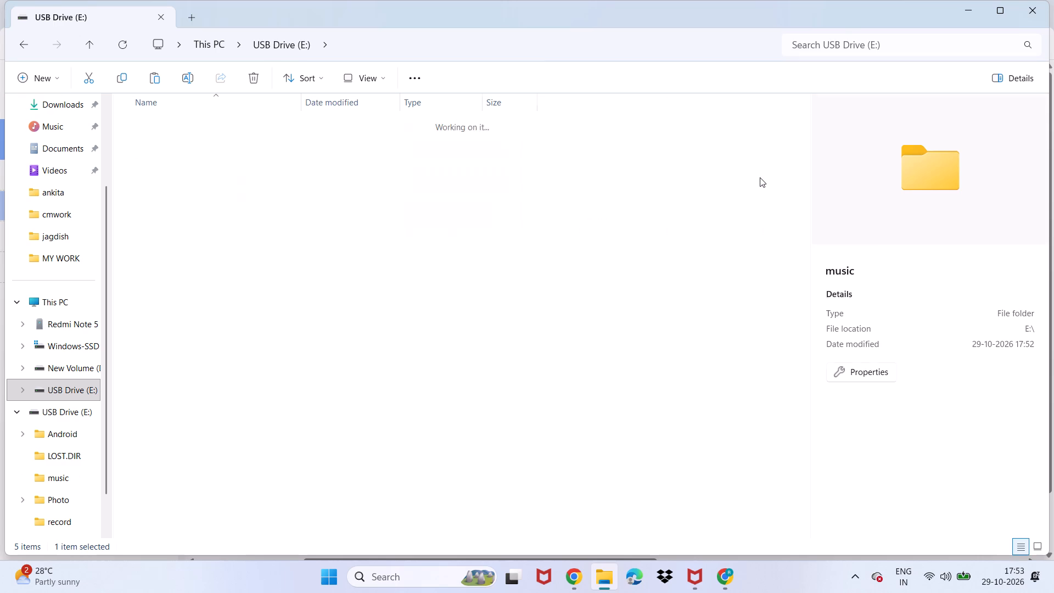
{"action": "key", "text": "ctrl+v"}
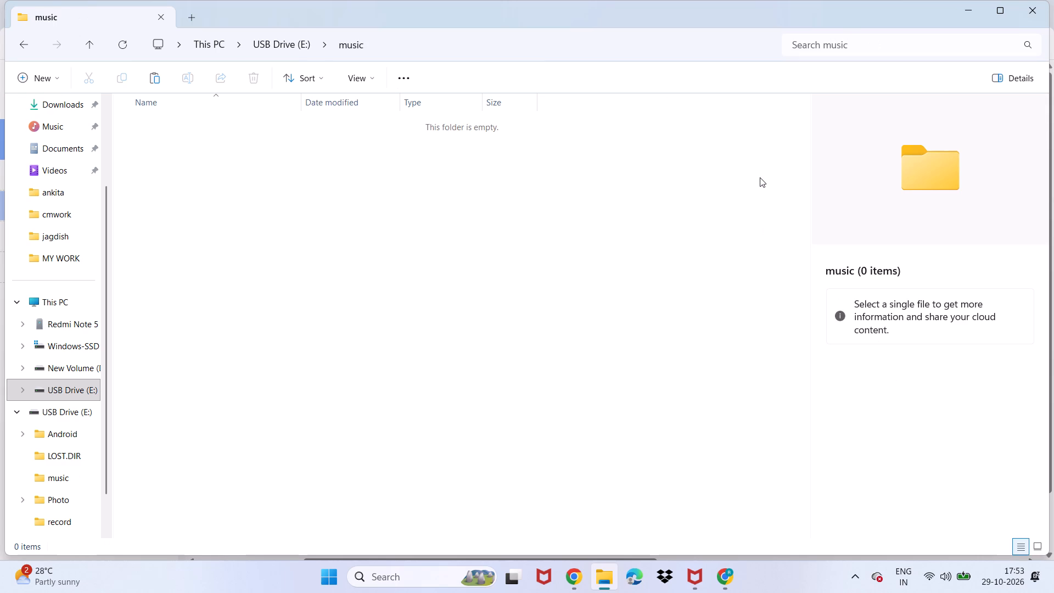
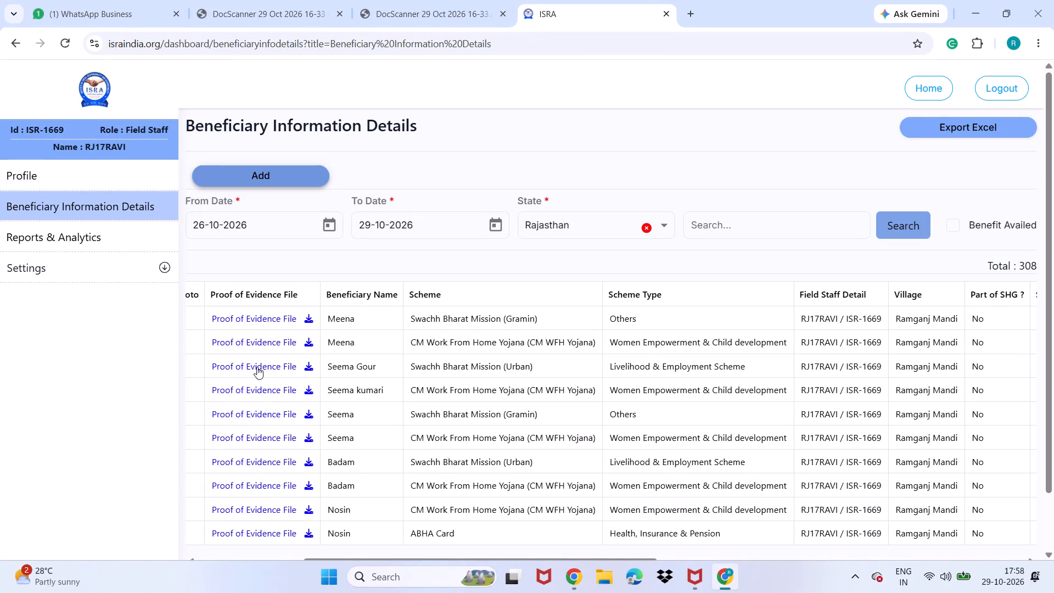
In ISRA, download the proof of evidence file of the Swachh Bharat Mission (Urban) entry dated 29-Oct-2026 17:20.
{"action": "scroll", "coordinate": [554, 398], "scroll_direction": "down", "scroll_amount": 2}
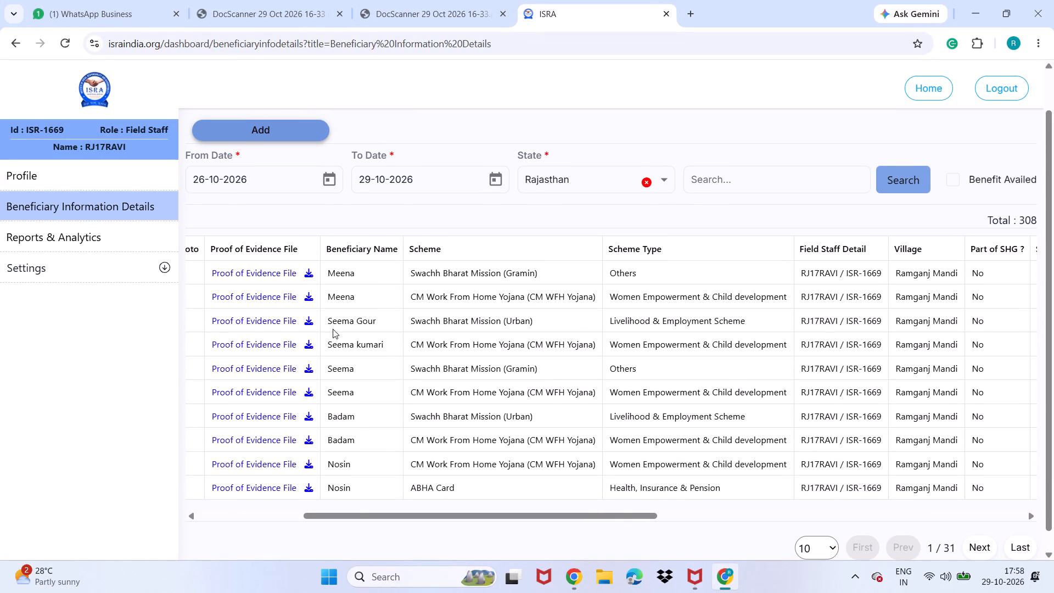
{"action": "left_click", "coordinate": [304, 316]}
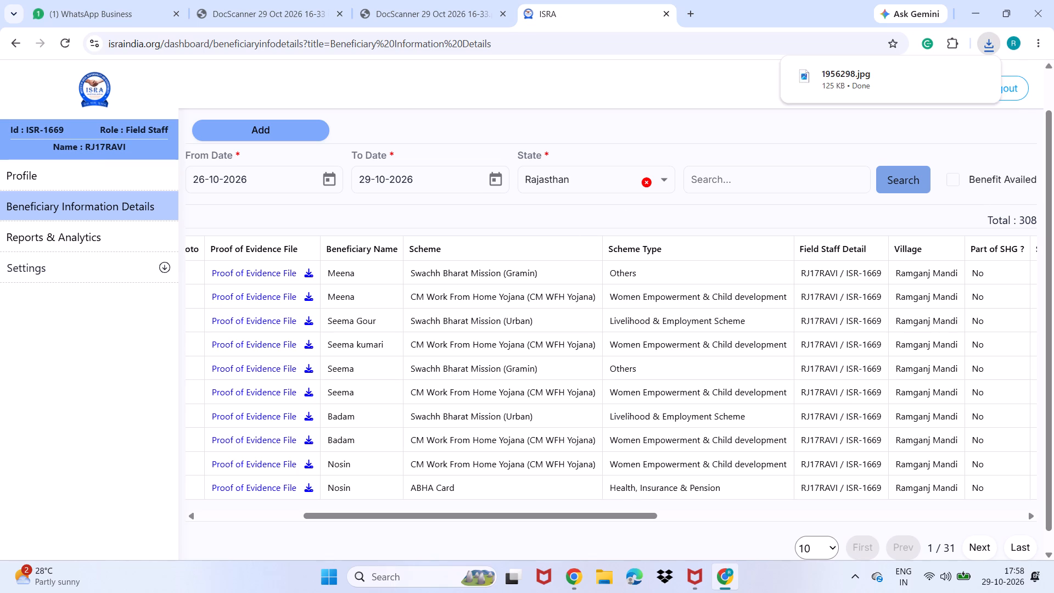
Examine the beneficiary table's personal detail columns, including Mobile No., for the 29 October entries.
{"action": "scroll", "coordinate": [338, 323], "scroll_direction": "left", "scroll_amount": 12}
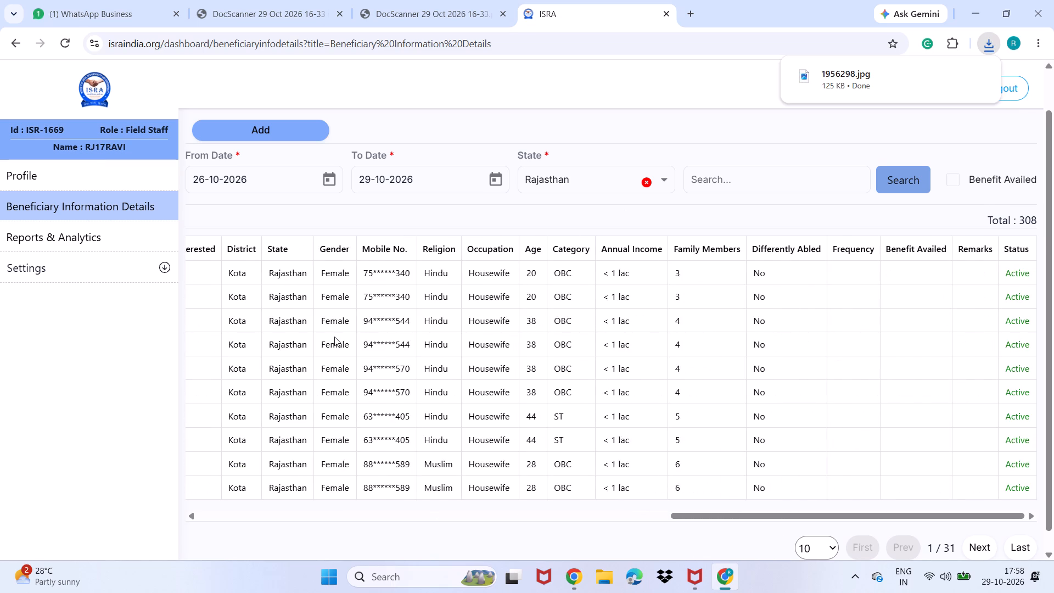
{"action": "scroll", "coordinate": [334, 337], "scroll_direction": "left", "scroll_amount": 2}
{"action": "scroll", "coordinate": [239, 373], "scroll_direction": "left", "scroll_amount": 2}
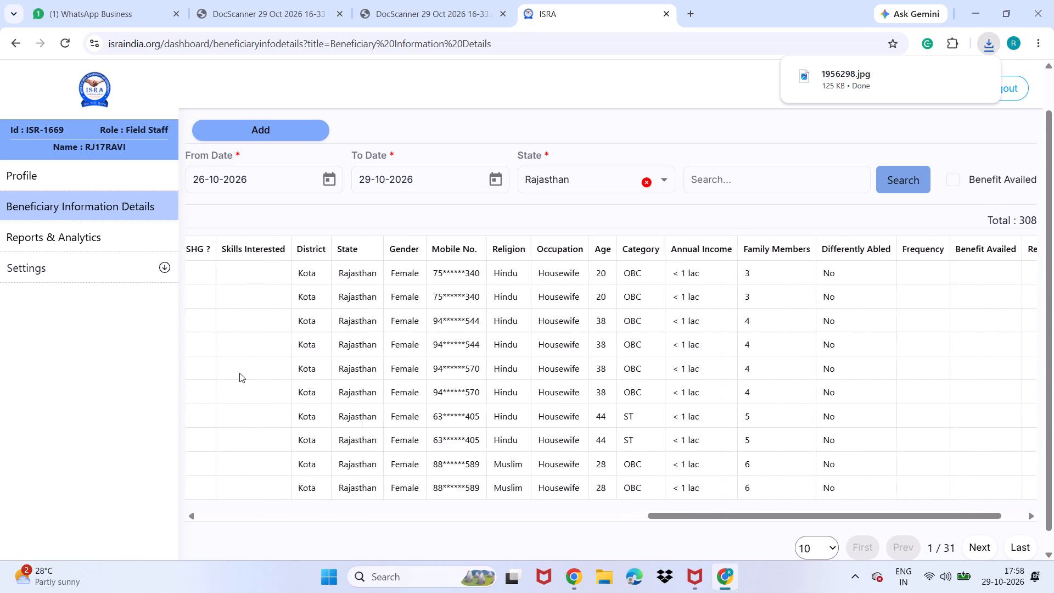
{"action": "scroll", "coordinate": [239, 373], "scroll_direction": "left", "scroll_amount": 2}
{"action": "scroll", "coordinate": [247, 377], "scroll_direction": "right", "scroll_amount": 2}
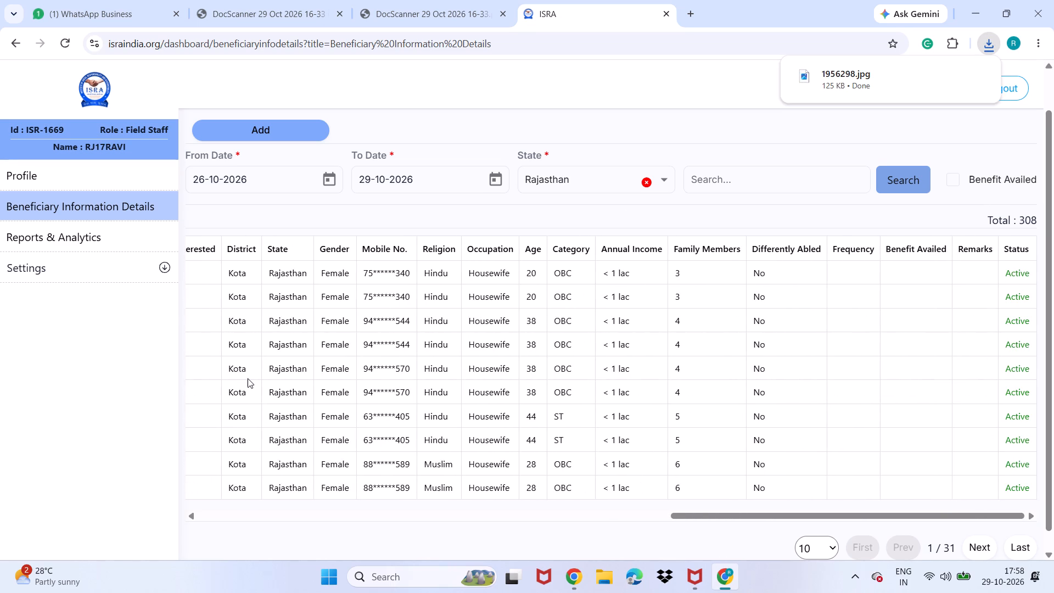
{"action": "scroll", "coordinate": [248, 378], "scroll_direction": "right", "scroll_amount": 2}
{"action": "scroll", "coordinate": [357, 410], "scroll_direction": "right", "scroll_amount": 15}
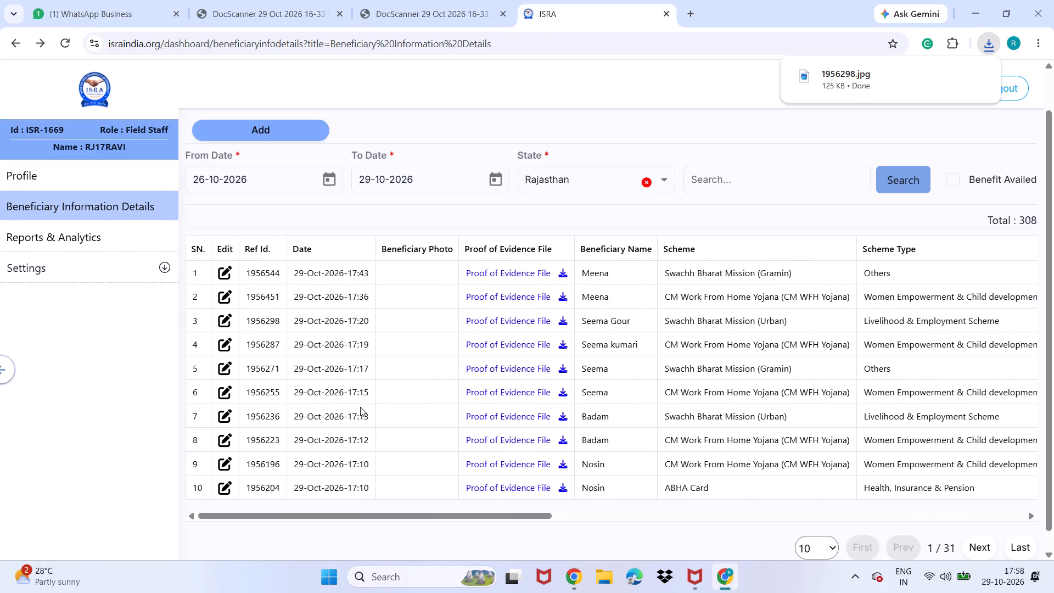
{"action": "scroll", "coordinate": [360, 407], "scroll_direction": "right", "scroll_amount": 2}
{"action": "scroll", "coordinate": [230, 317], "scroll_direction": "right", "scroll_amount": 1}
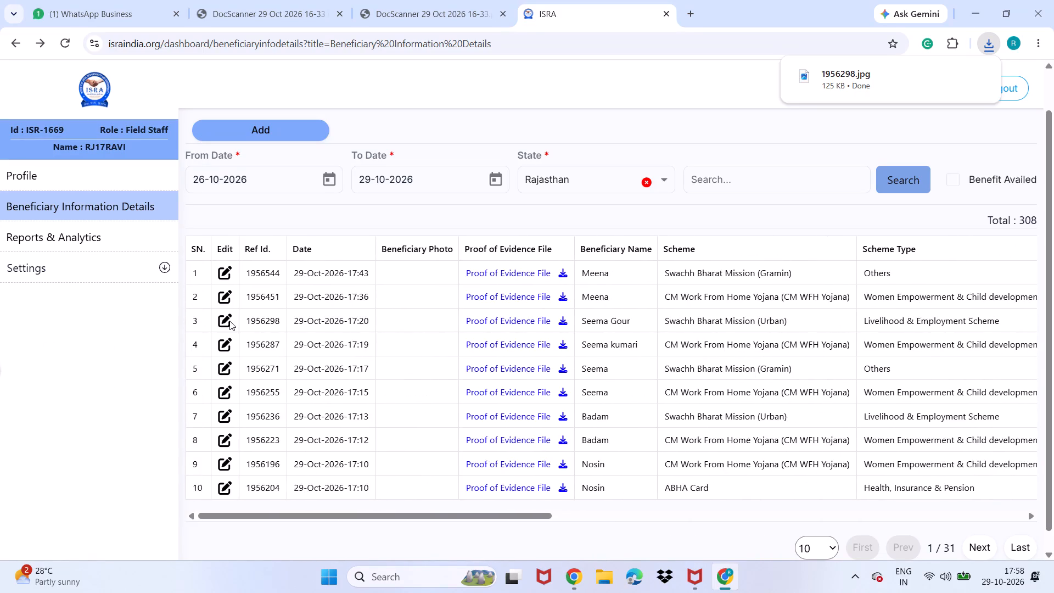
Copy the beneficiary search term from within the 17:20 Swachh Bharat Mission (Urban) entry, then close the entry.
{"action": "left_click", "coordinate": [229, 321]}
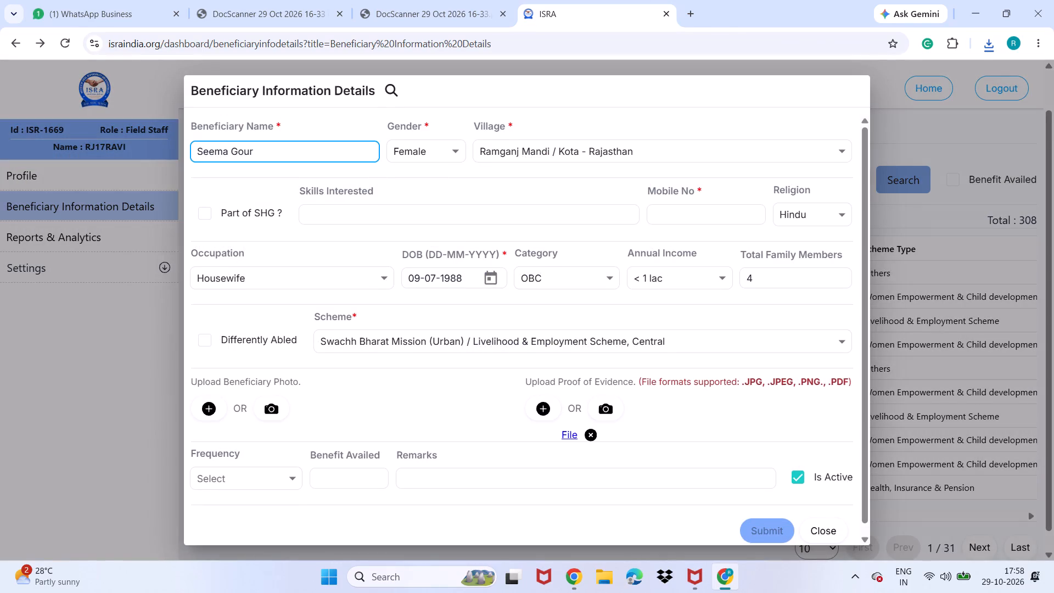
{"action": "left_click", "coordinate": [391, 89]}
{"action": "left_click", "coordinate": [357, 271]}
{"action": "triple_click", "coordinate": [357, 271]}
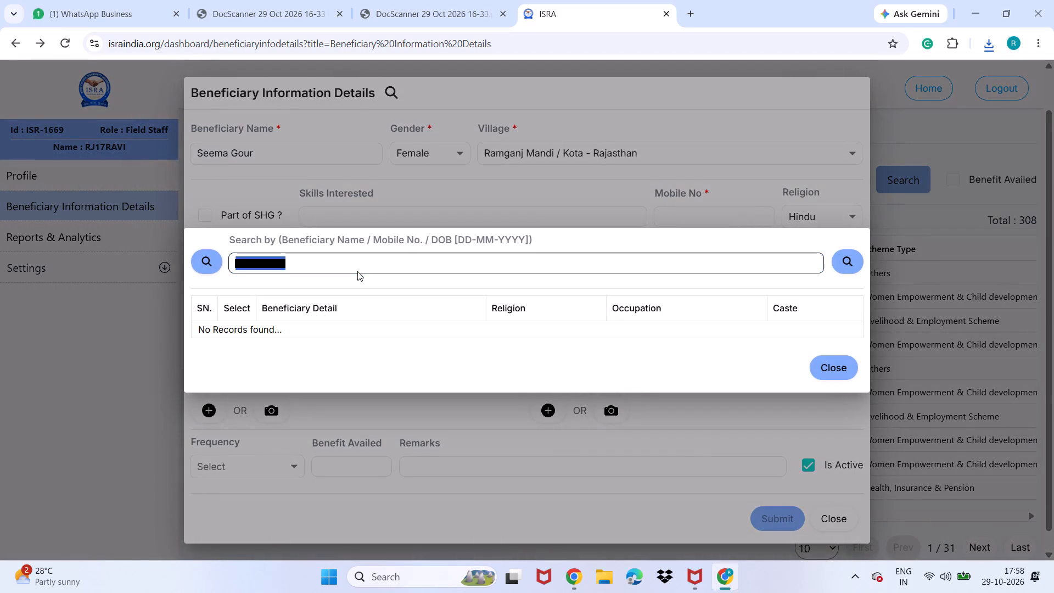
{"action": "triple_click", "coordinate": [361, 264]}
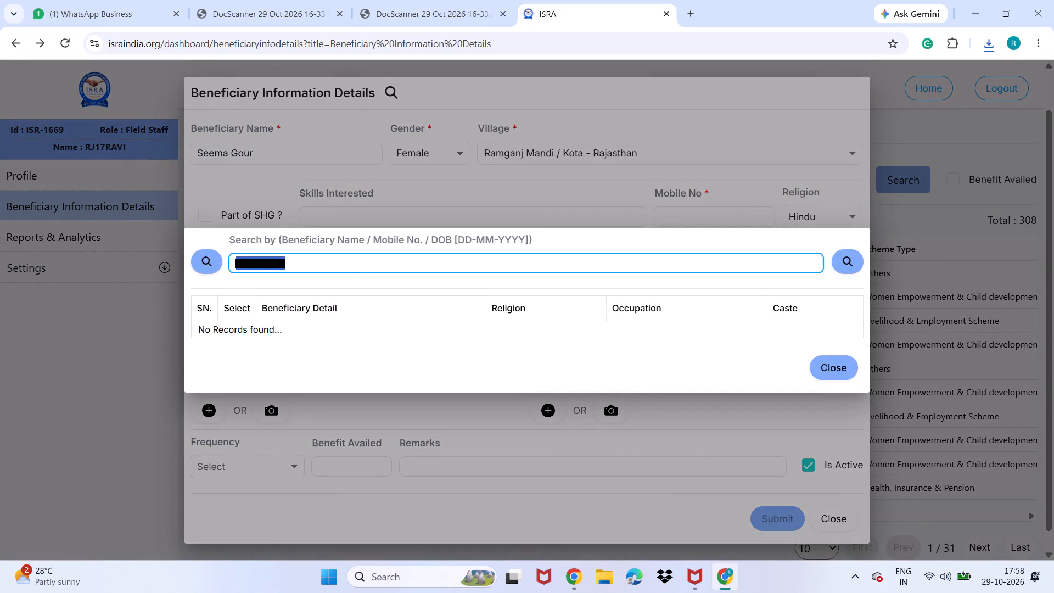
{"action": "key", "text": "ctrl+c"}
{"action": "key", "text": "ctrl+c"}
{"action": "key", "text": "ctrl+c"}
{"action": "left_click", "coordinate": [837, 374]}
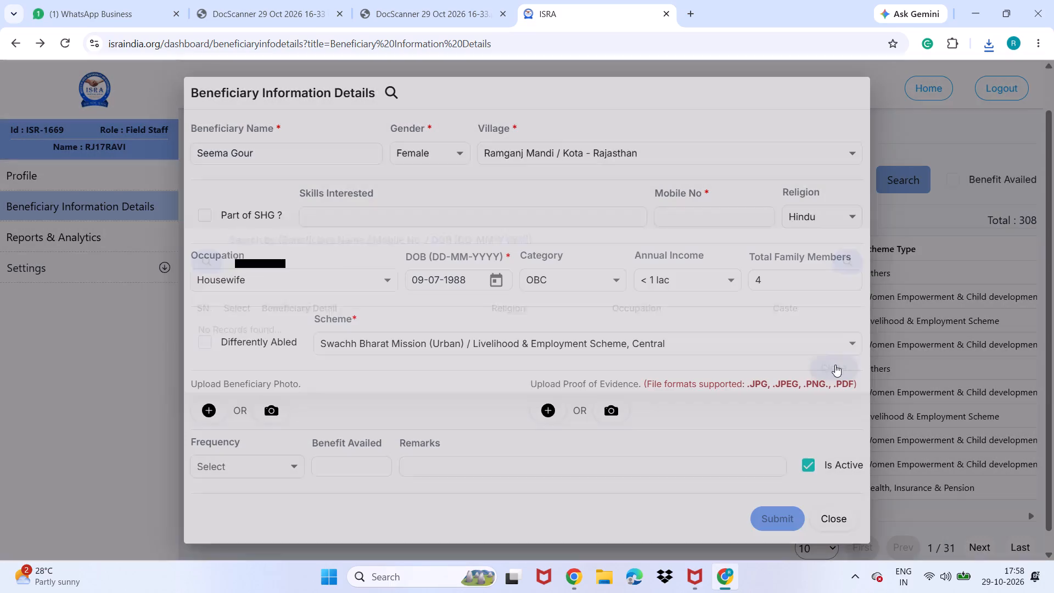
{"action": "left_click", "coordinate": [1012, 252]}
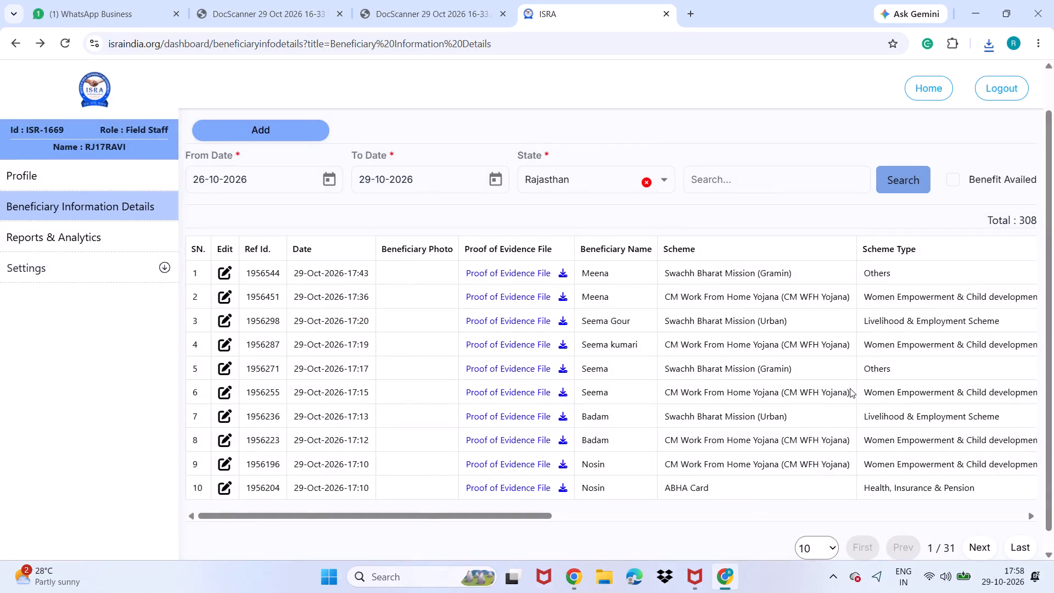
View the beneficiary details of the 17:19 CM Work From Home Yojana entry and close it.
{"action": "scroll", "coordinate": [850, 388], "scroll_direction": "left", "scroll_amount": 6}
{"action": "scroll", "coordinate": [850, 388], "scroll_direction": "right", "scroll_amount": 10}
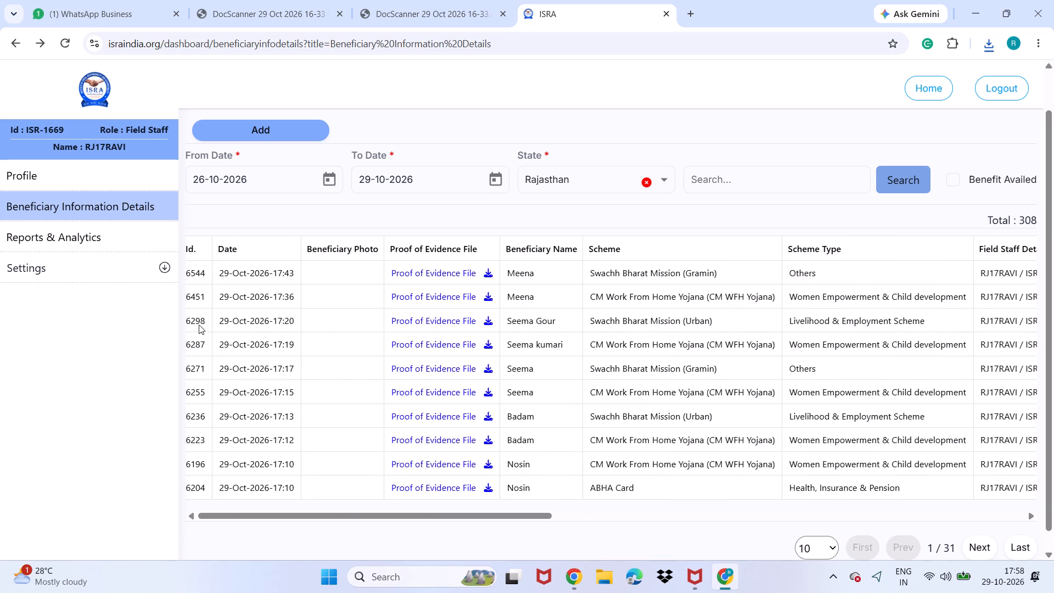
{"action": "left_click", "coordinate": [217, 322]}
{"action": "left_click", "coordinate": [225, 335]}
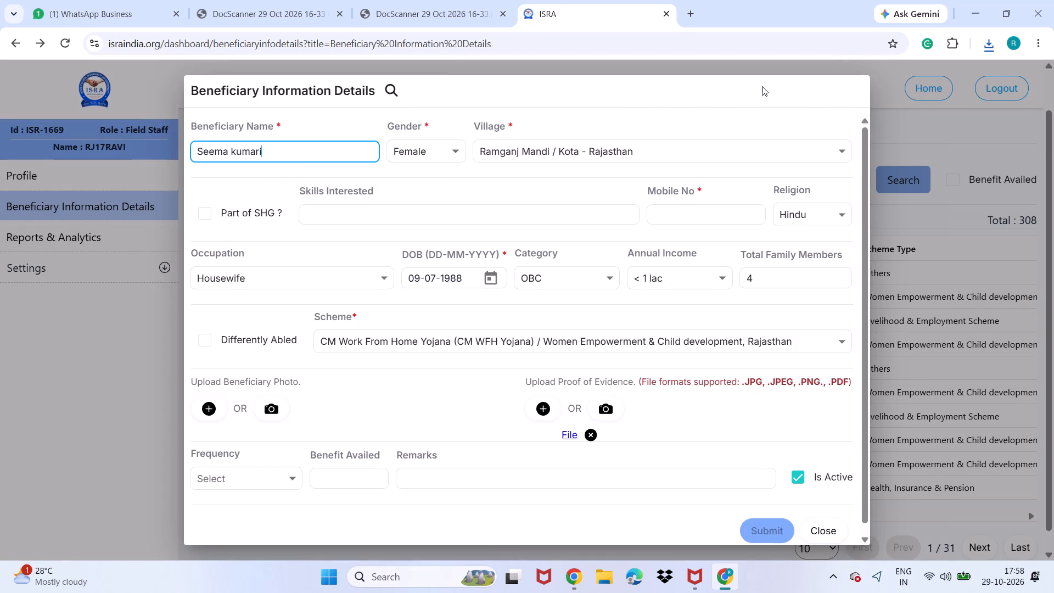
{"action": "left_click", "coordinate": [923, 343]}
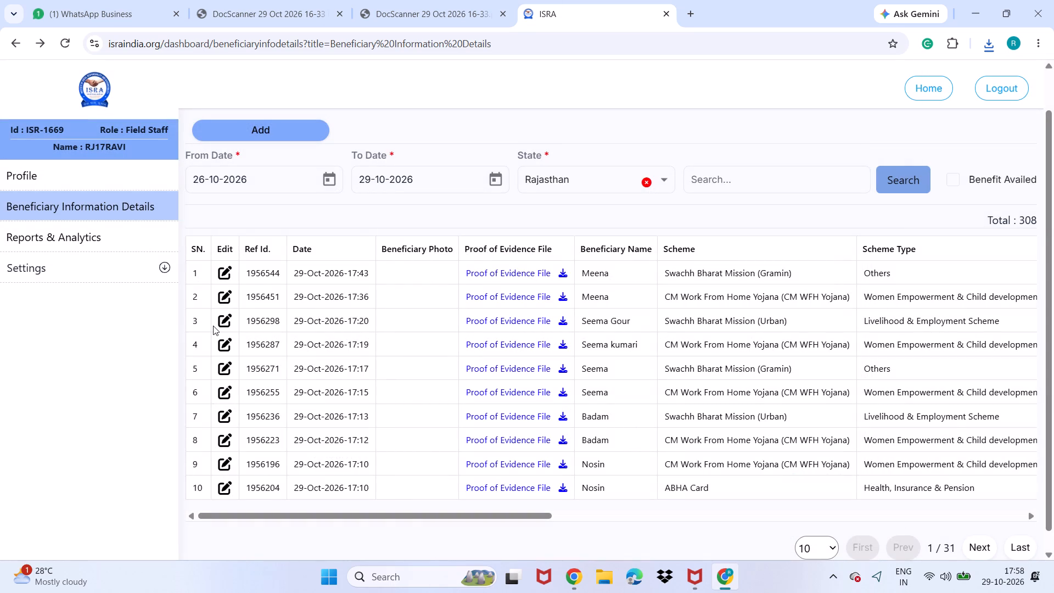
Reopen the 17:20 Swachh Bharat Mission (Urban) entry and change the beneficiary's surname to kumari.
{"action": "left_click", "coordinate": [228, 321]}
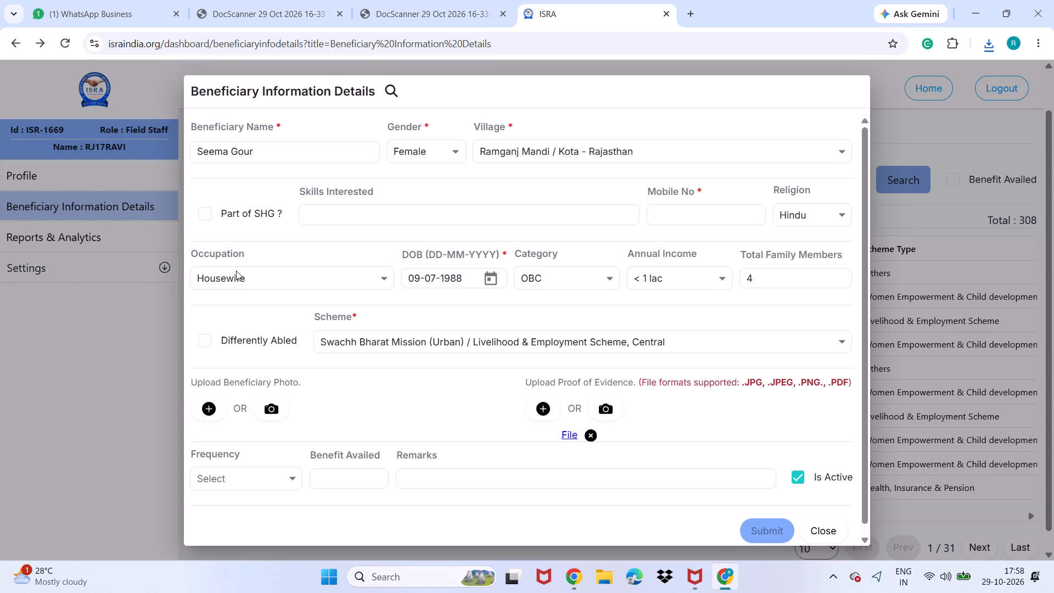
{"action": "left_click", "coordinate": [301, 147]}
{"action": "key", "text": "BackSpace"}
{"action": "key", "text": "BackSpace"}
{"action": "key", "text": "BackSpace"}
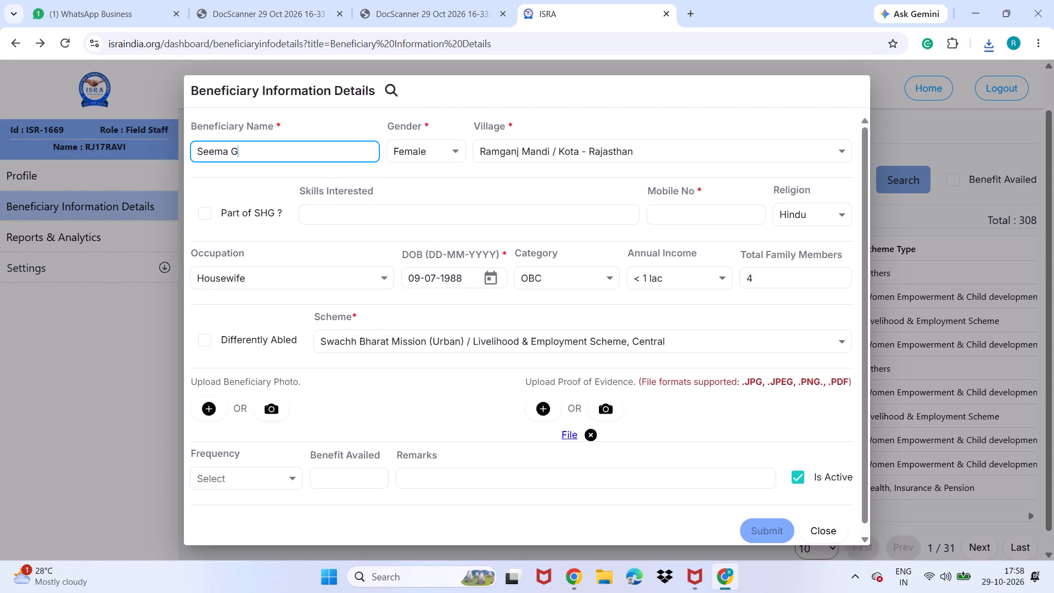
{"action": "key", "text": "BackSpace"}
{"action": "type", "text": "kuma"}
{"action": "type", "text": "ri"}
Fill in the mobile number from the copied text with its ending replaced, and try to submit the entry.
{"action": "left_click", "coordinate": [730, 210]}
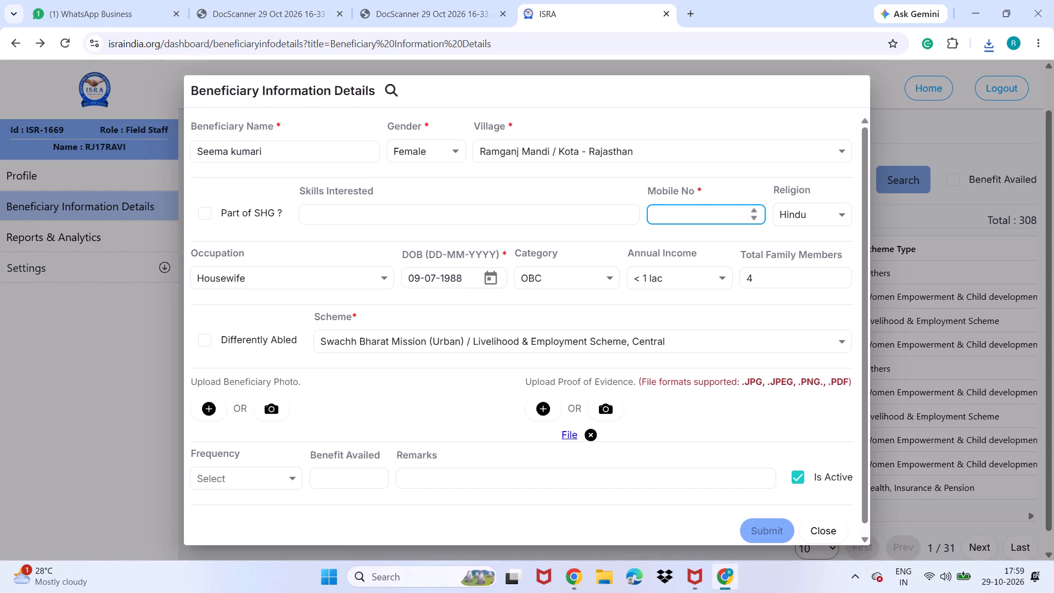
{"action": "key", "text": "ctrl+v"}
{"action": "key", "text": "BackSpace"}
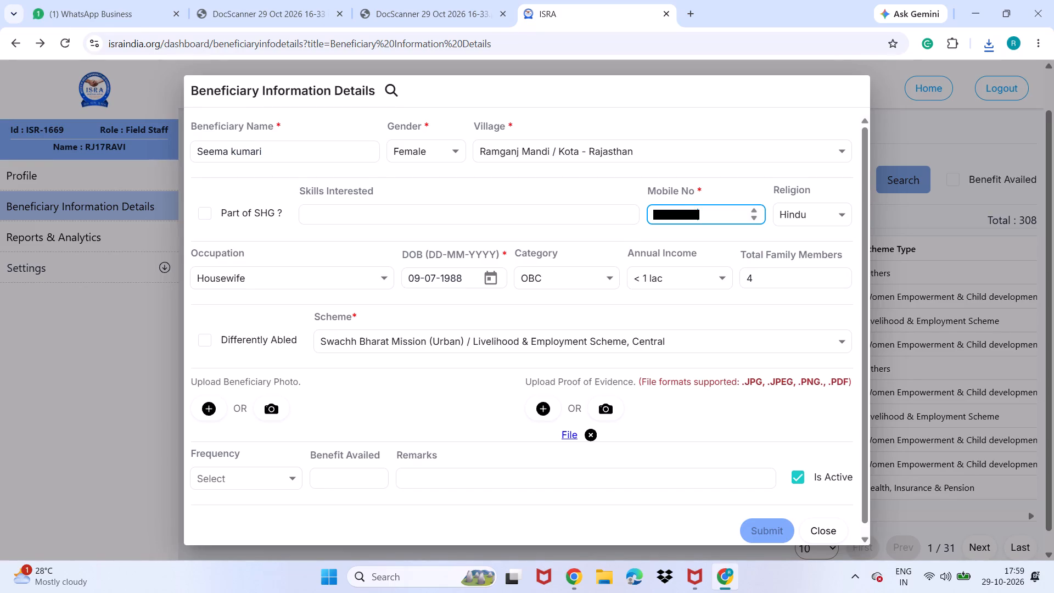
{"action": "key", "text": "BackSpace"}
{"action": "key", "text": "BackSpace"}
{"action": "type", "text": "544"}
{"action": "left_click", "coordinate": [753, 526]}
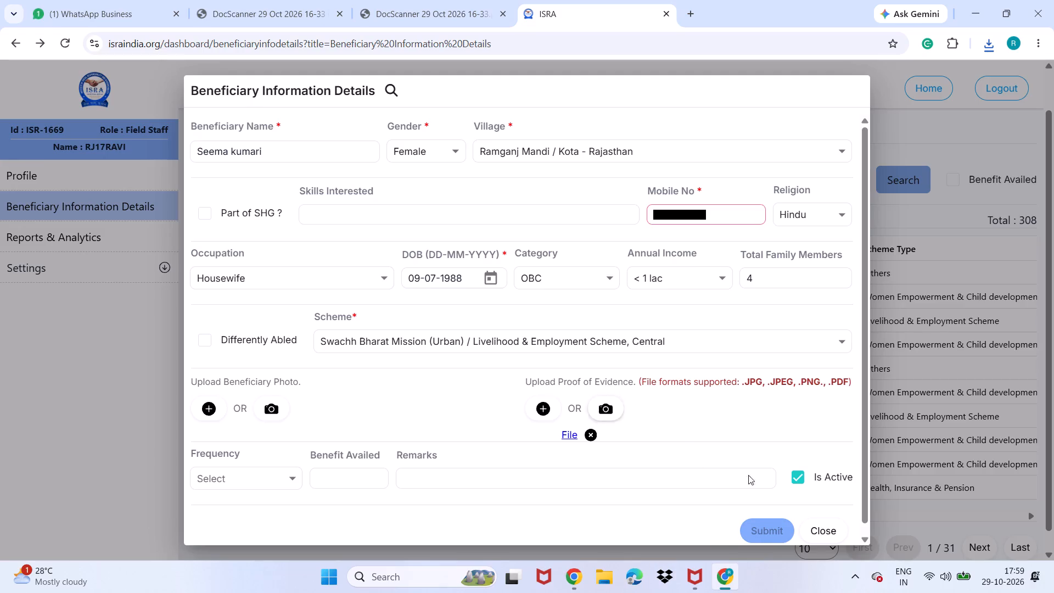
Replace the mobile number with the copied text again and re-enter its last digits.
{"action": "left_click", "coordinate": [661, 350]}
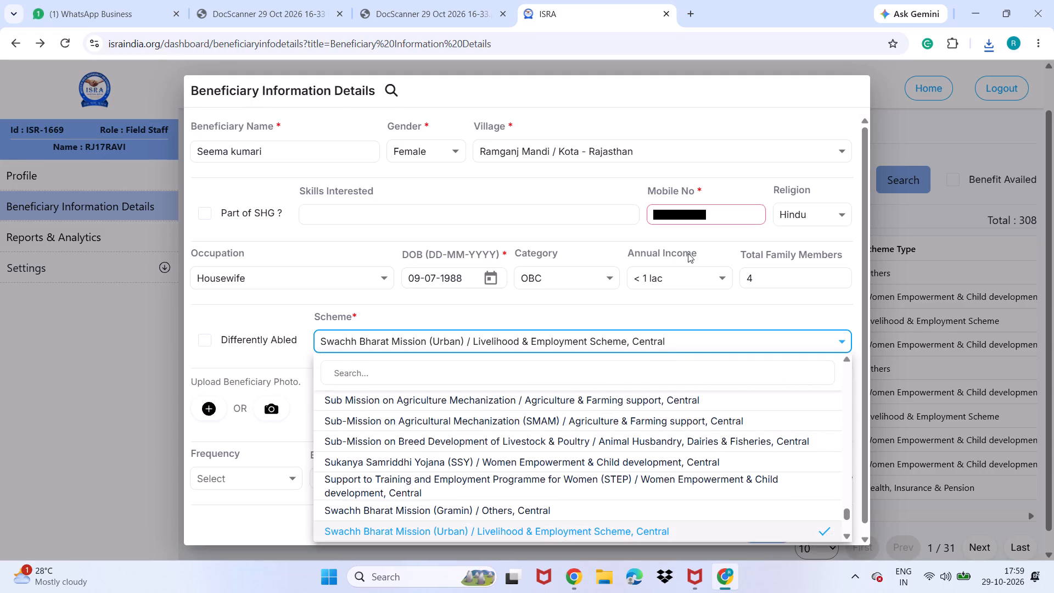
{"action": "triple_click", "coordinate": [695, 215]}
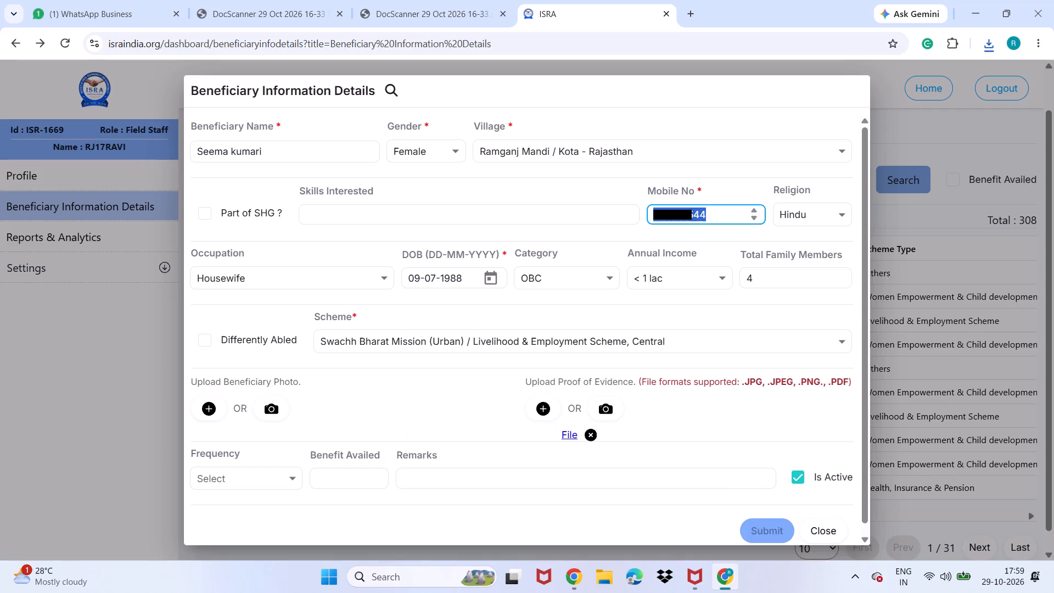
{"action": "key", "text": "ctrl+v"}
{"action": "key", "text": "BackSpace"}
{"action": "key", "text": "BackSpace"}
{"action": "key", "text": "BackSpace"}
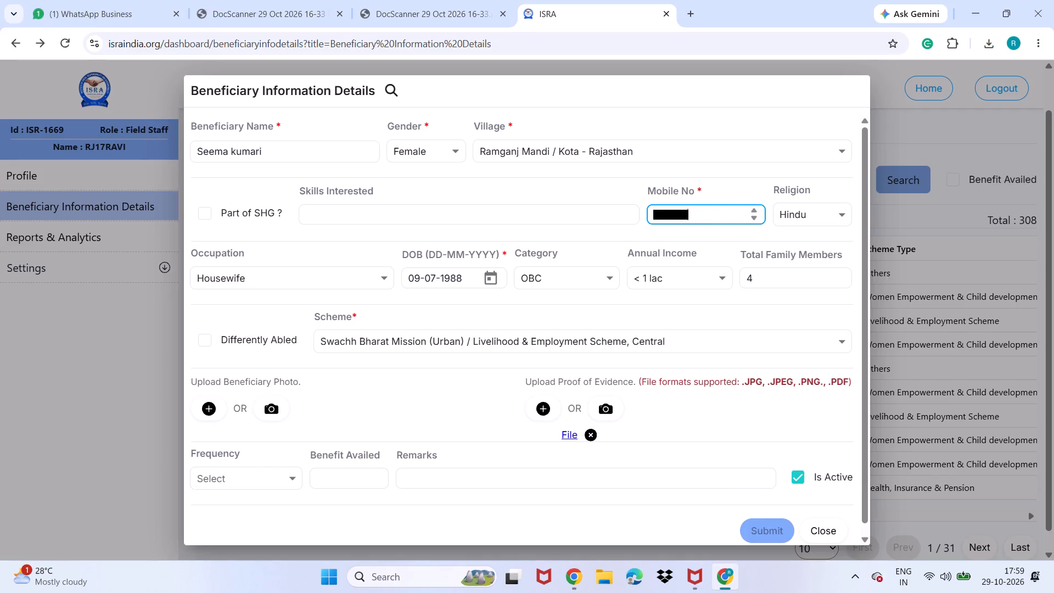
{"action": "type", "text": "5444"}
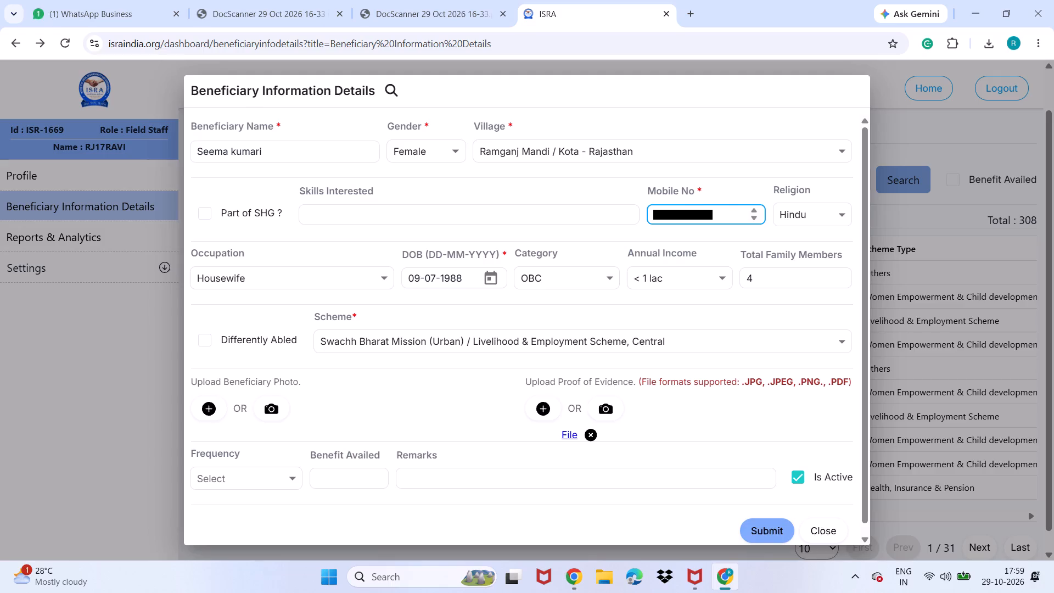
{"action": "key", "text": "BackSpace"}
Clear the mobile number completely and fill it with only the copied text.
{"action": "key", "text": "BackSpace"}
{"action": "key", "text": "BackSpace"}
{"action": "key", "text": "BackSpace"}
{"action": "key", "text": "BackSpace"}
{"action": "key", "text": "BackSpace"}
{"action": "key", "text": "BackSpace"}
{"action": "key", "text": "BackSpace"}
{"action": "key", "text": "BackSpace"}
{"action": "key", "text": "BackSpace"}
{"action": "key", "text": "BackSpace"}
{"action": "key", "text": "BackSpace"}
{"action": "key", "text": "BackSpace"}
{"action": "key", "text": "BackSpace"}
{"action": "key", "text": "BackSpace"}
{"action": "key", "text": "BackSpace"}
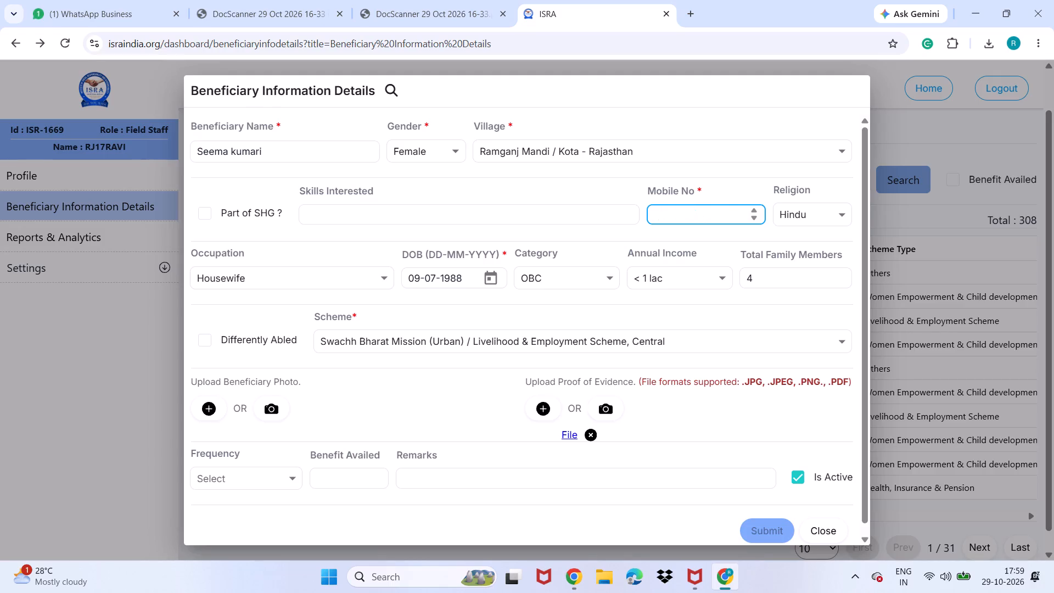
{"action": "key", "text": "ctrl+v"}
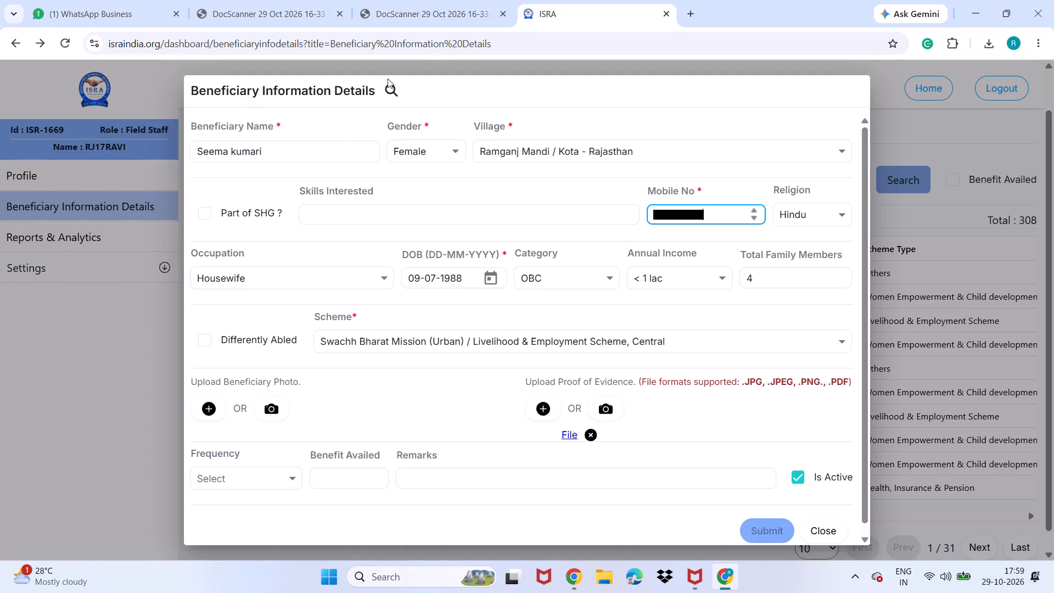
Check the term in the beneficiary search, then close the search and the entry without submitting.
{"action": "left_click", "coordinate": [391, 94]}
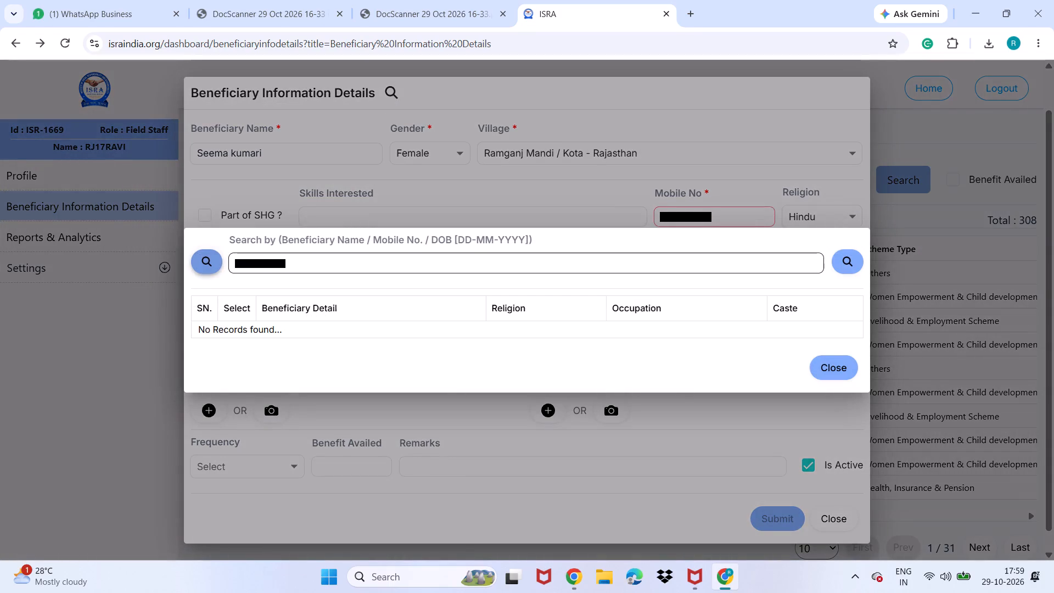
{"action": "double_click", "coordinate": [349, 262]}
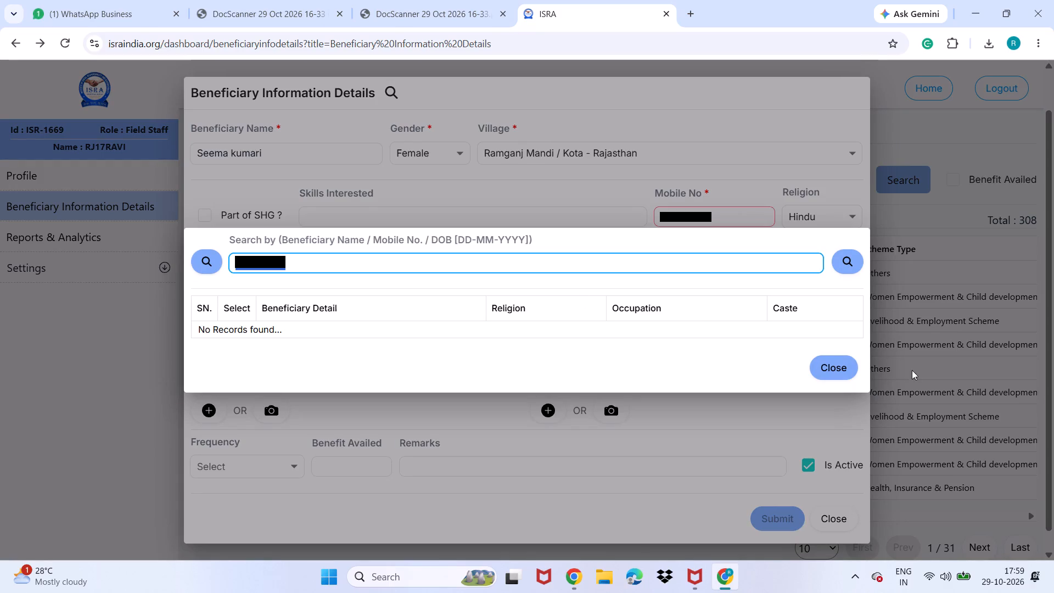
{"action": "left_click", "coordinate": [842, 377]}
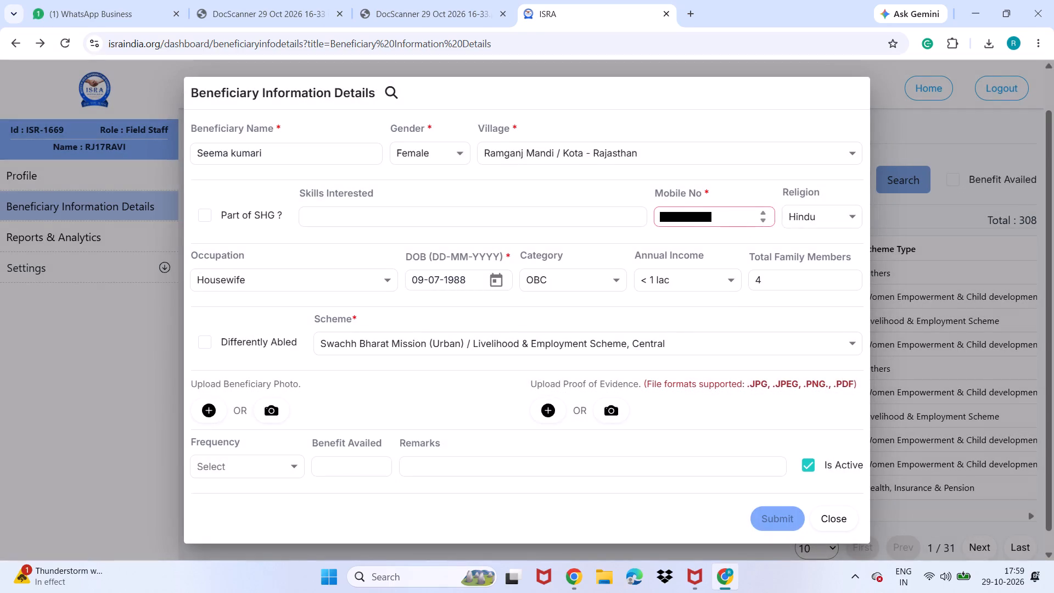
{"action": "left_click", "coordinate": [852, 529]}
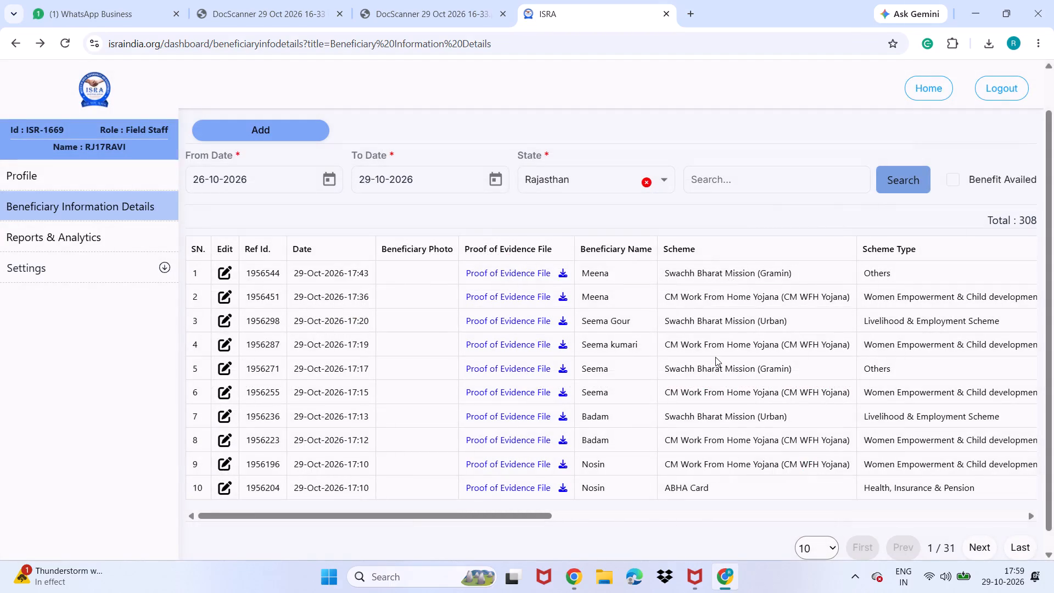
Check the Mobile No. column for the 17:20 Swachh Bharat Mission (Urban) entry in the beneficiary table.
{"action": "scroll", "coordinate": [715, 357], "scroll_direction": "right", "scroll_amount": 3}
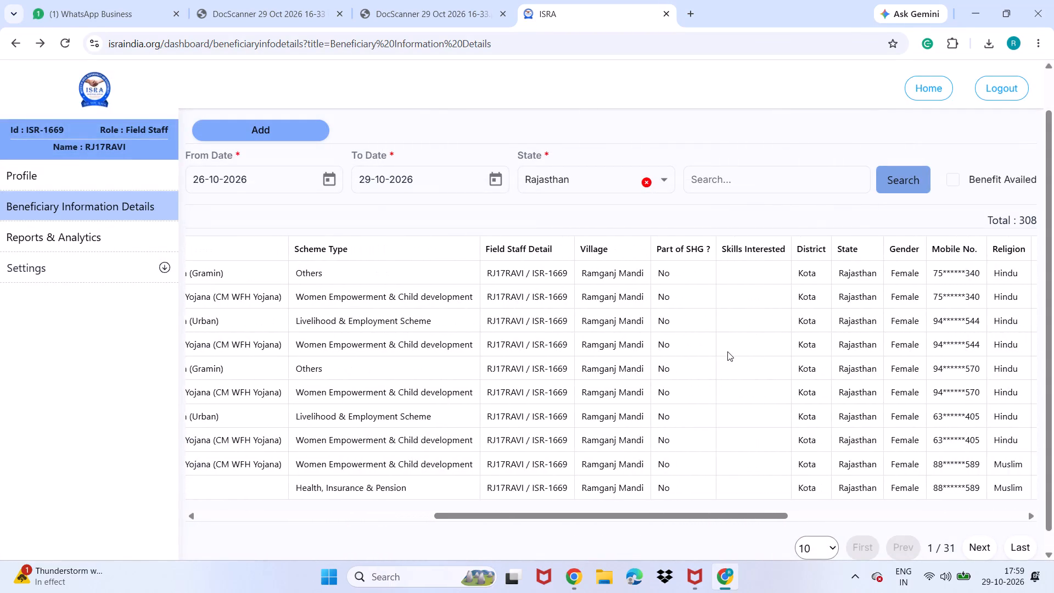
{"action": "scroll", "coordinate": [727, 351], "scroll_direction": "right", "scroll_amount": 1}
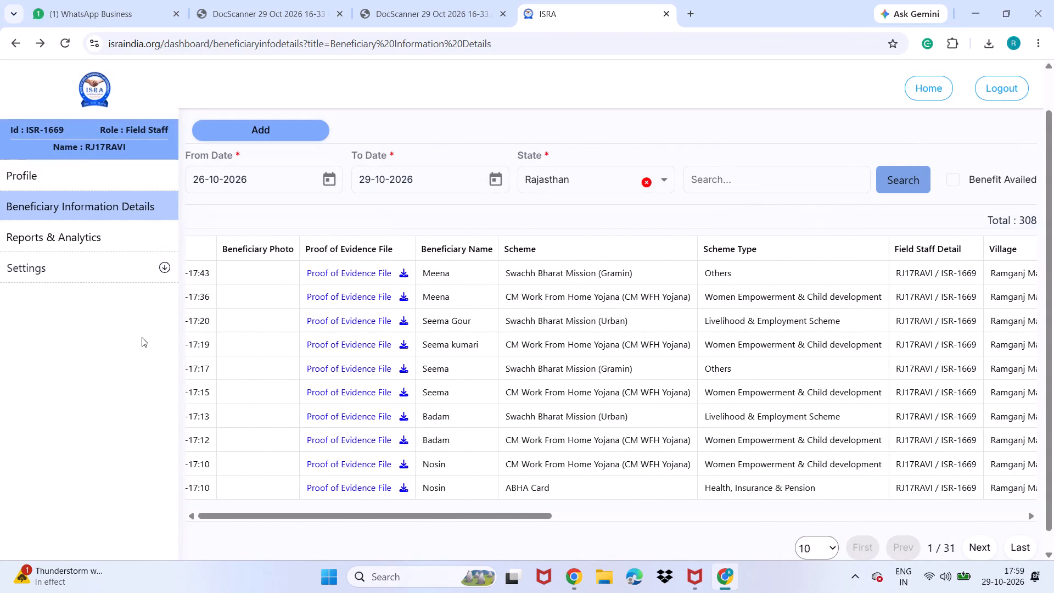
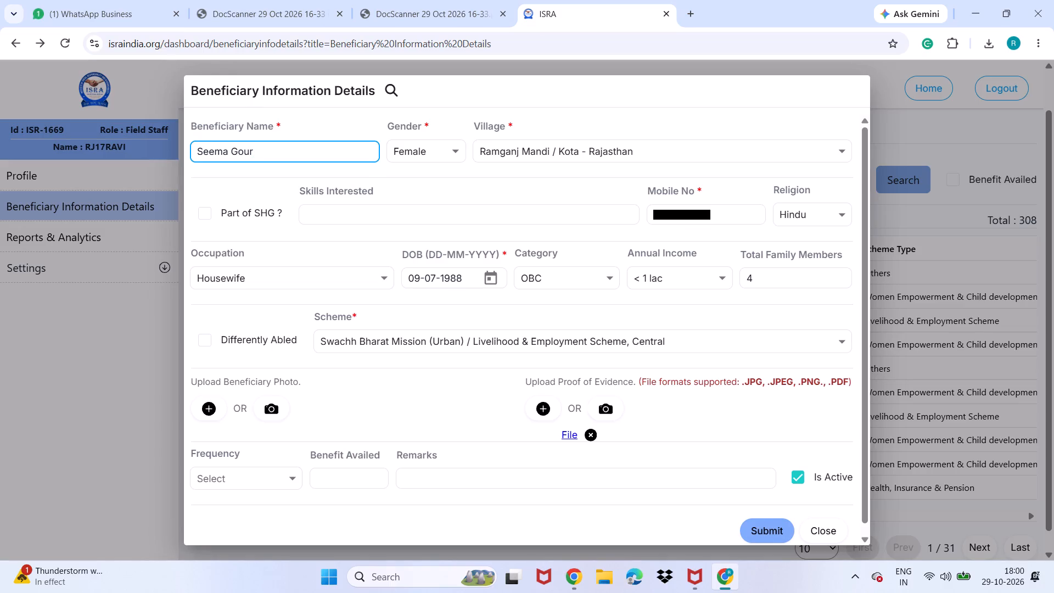
Replace the surname in the Swachh Bharat Mission (Urban) beneficiary's name with "kumari" and submit the entry.
{"action": "key", "text": "BackSpace"}
{"action": "key", "text": "BackSpace"}
{"action": "key", "text": "BackSpace"}
{"action": "key", "text": "BackSpace"}
{"action": "type", "text": "kuam"}
{"action": "key", "text": "BackSpace"}
{"action": "key", "text": "BackSpace"}
{"action": "type", "text": "mari"}
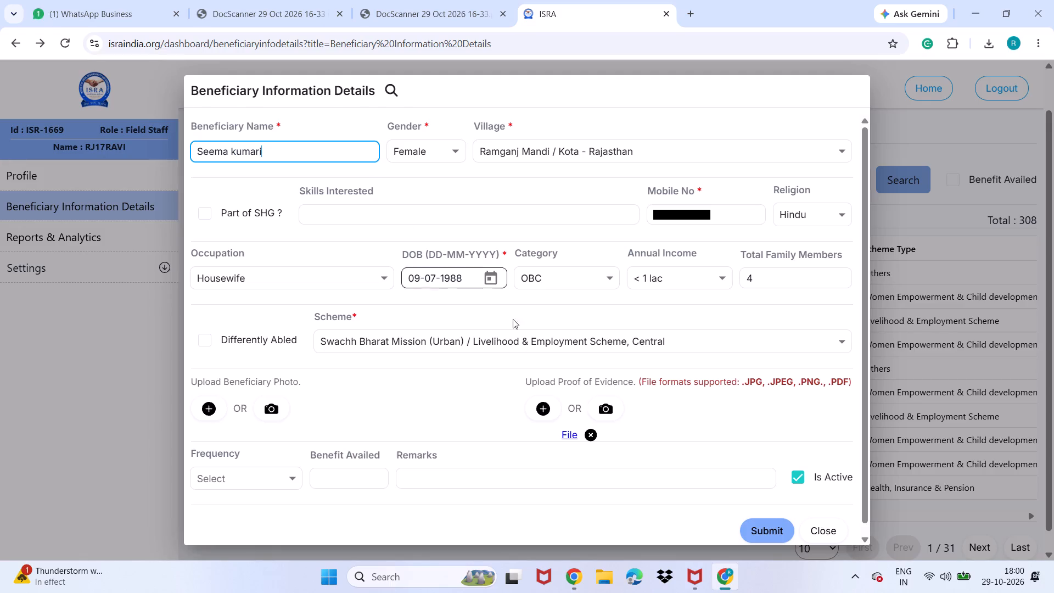
{"action": "left_click", "coordinate": [758, 521]}
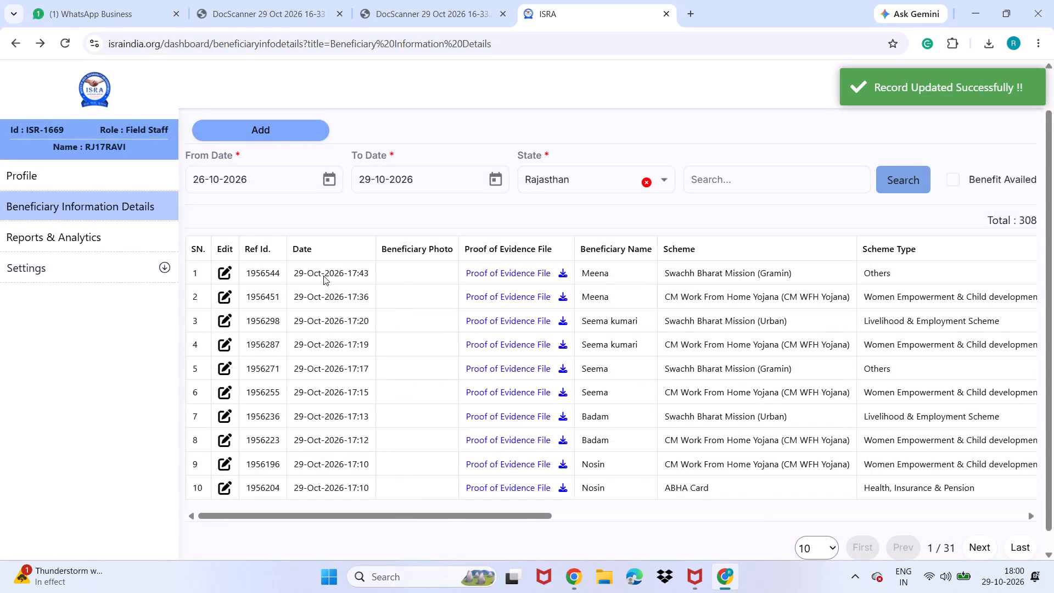
Start a new beneficiary entry and search existing beneficiaries by mobile number, adding the missing last digit to the search term.
{"action": "left_click", "coordinate": [286, 131]}
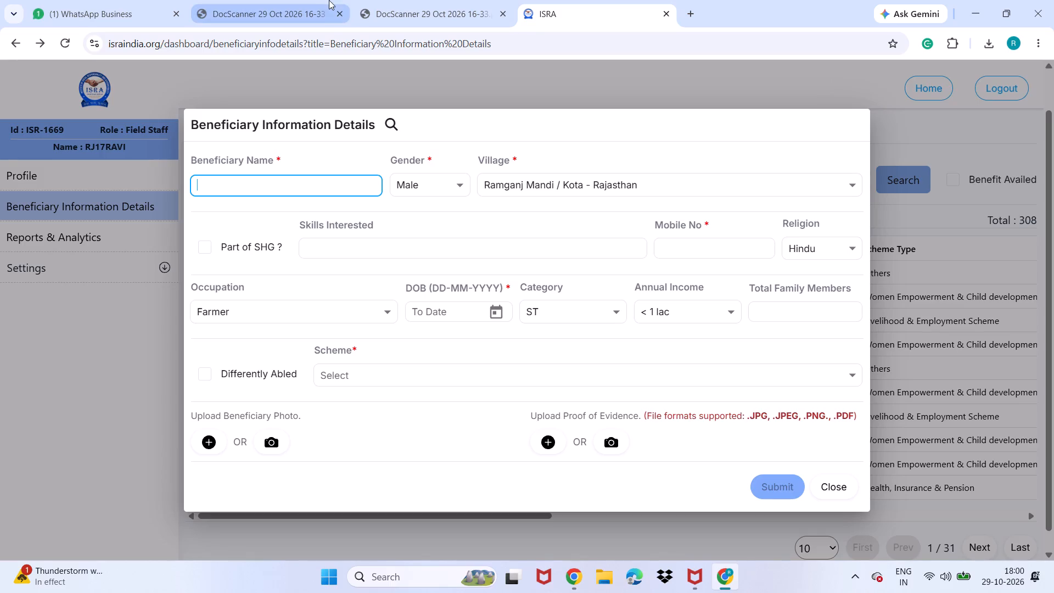
{"action": "double_click", "coordinate": [390, 127]}
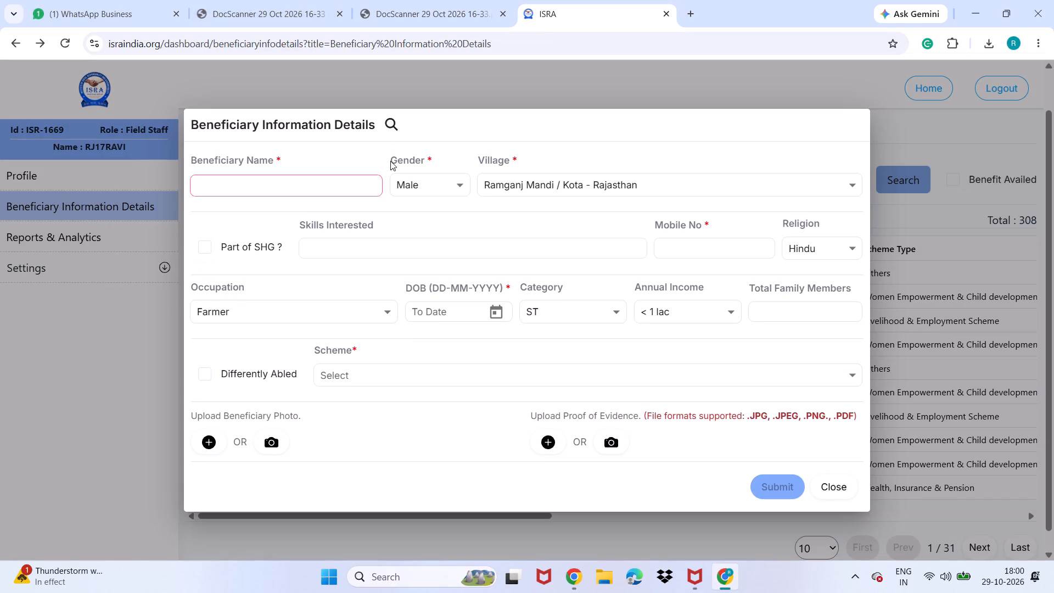
{"action": "left_click", "coordinate": [395, 123]}
{"action": "double_click", "coordinate": [354, 265]}
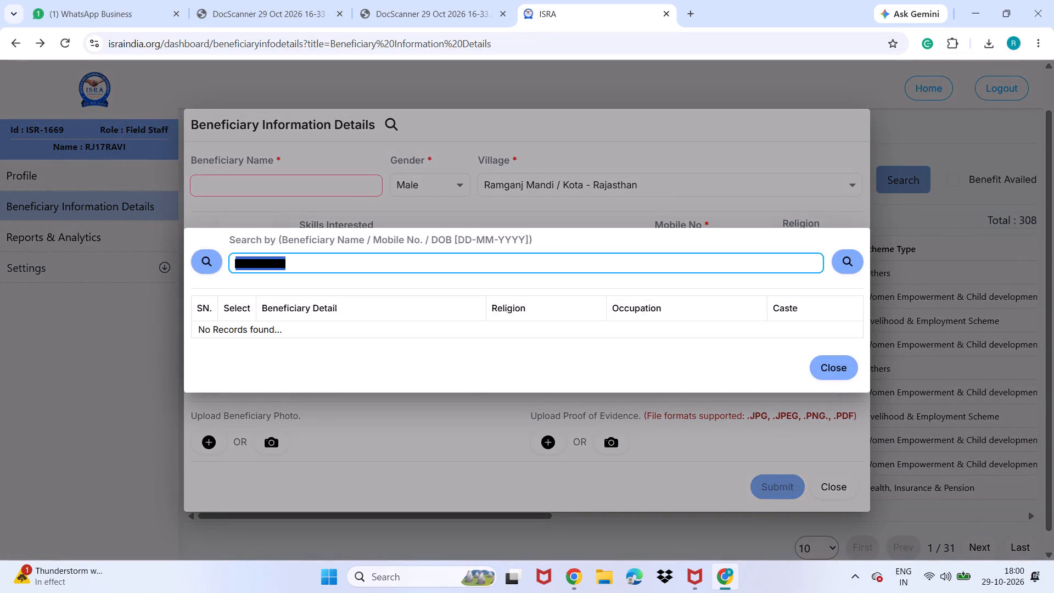
{"action": "key", "text": "Right"}
{"action": "key", "text": "6"}
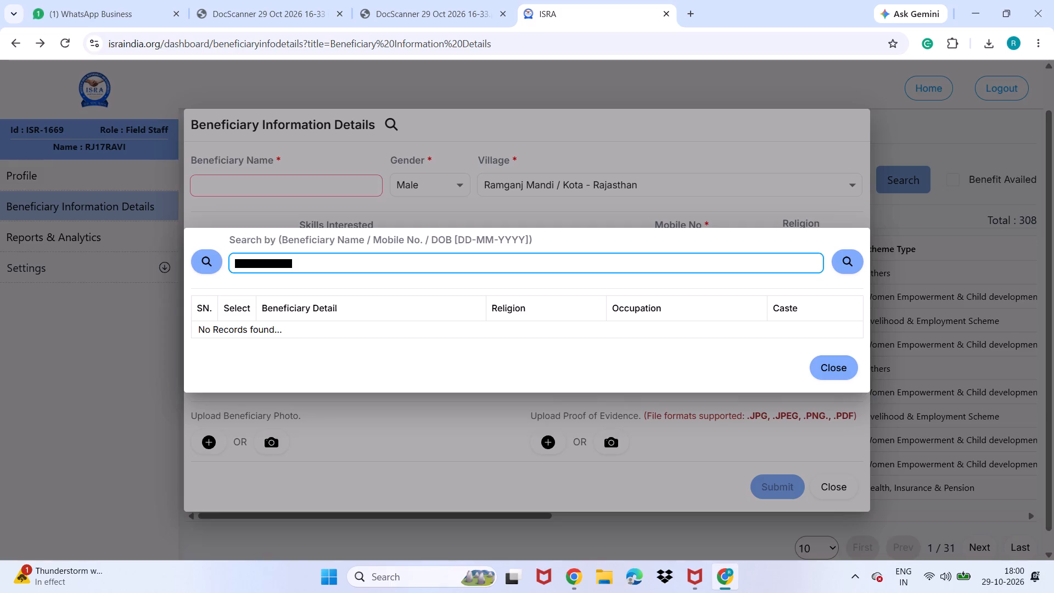
{"action": "left_click", "coordinate": [856, 270]}
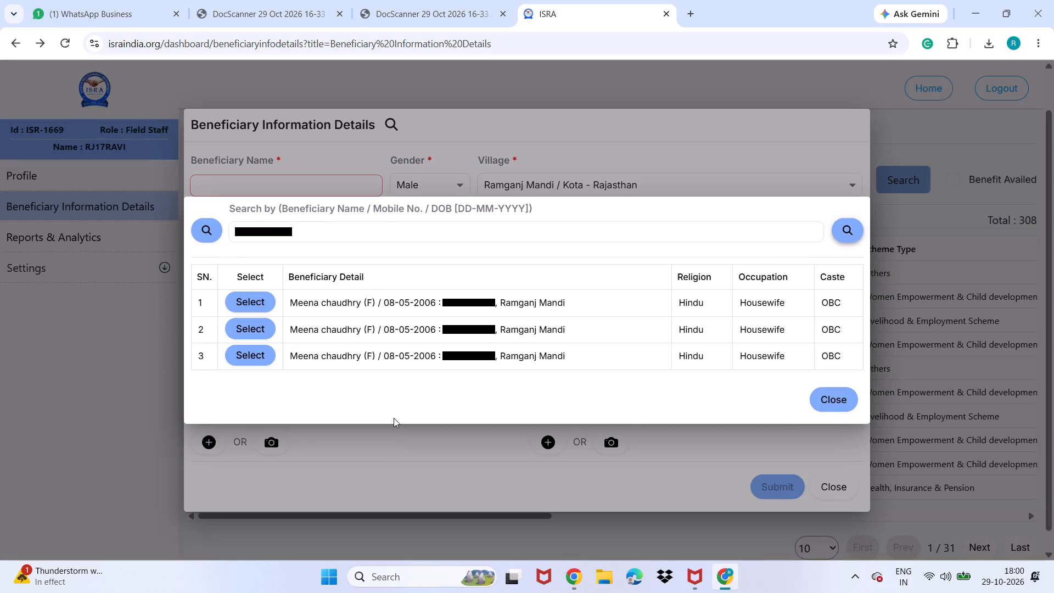
{"action": "left_click", "coordinate": [381, 252]}
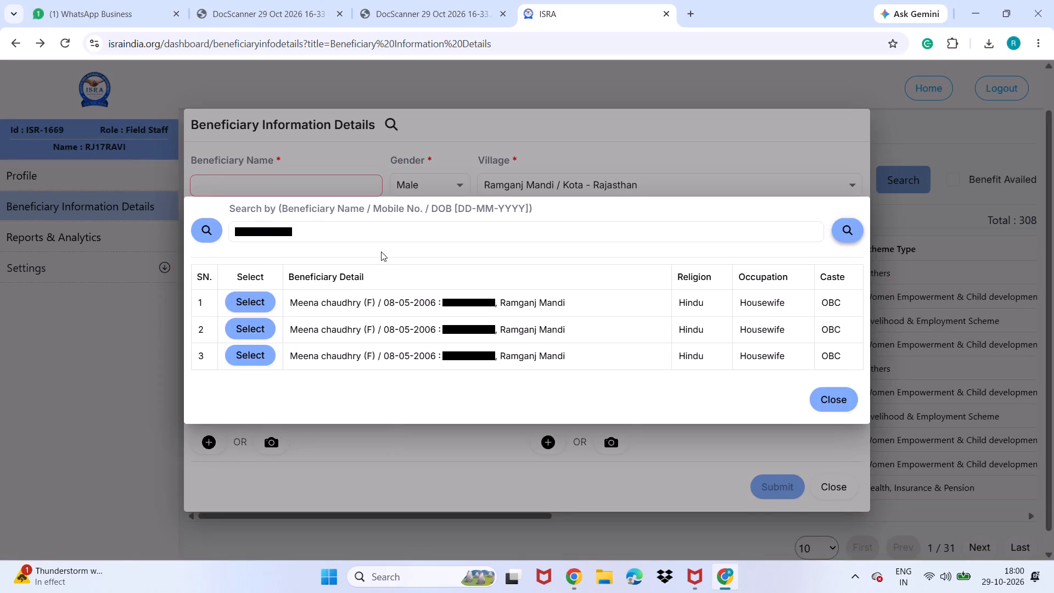
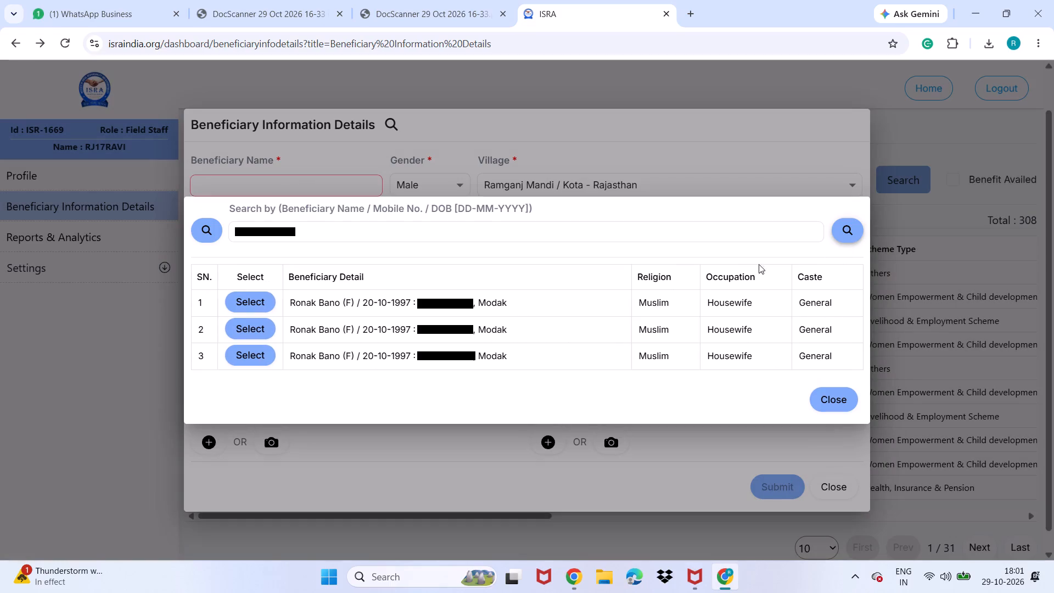
Load the first matching beneficiary record into the new entry and delete the surname from the beneficiary name.
{"action": "left_click", "coordinate": [270, 305]}
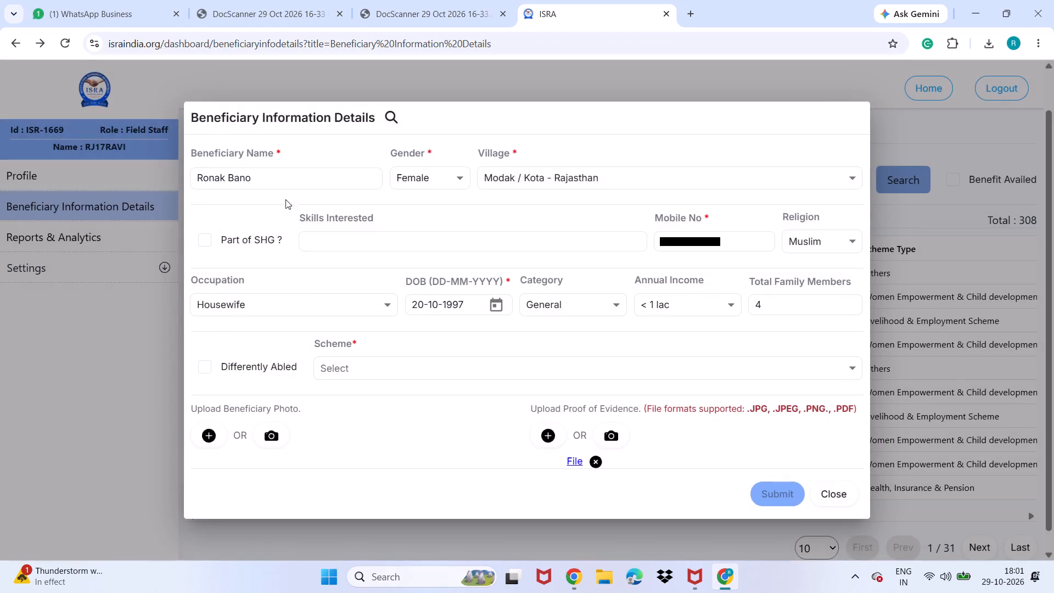
{"action": "left_click", "coordinate": [296, 183]}
{"action": "key", "text": "BackSpace"}
{"action": "key", "text": "BackSpace"}
{"action": "key", "text": "BackSpace"}
{"action": "key", "text": "BackSpace"}
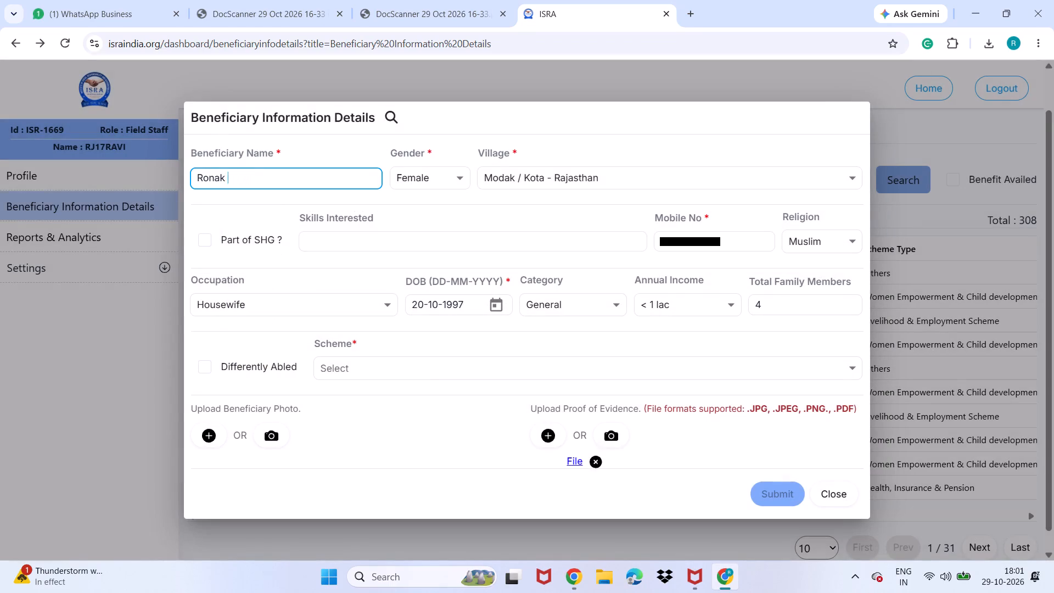
Replace the last three digits of the beneficiary's mobile number.
{"action": "left_click", "coordinate": [743, 247]}
{"action": "key", "text": "BackSpace"}
{"action": "key", "text": "BackSpace"}
{"action": "key", "text": "BackSpace"}
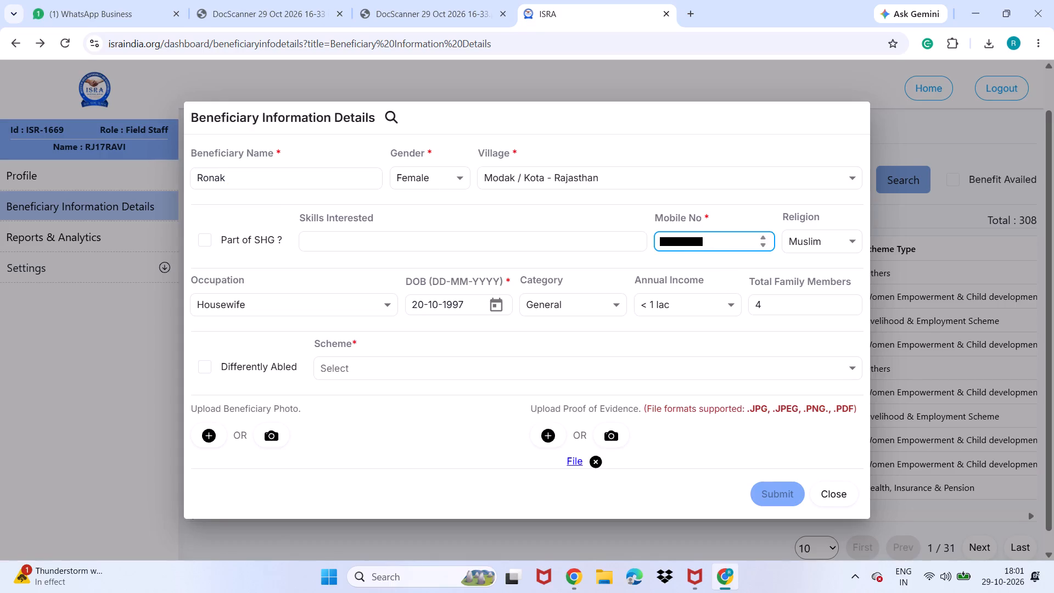
{"action": "type", "text": "542"}
Set the scheme to CM Work From Home Yojana (CM WFH Yojana) and submit the entry.
{"action": "left_click", "coordinate": [665, 375]}
{"action": "left_click", "coordinate": [588, 183]}
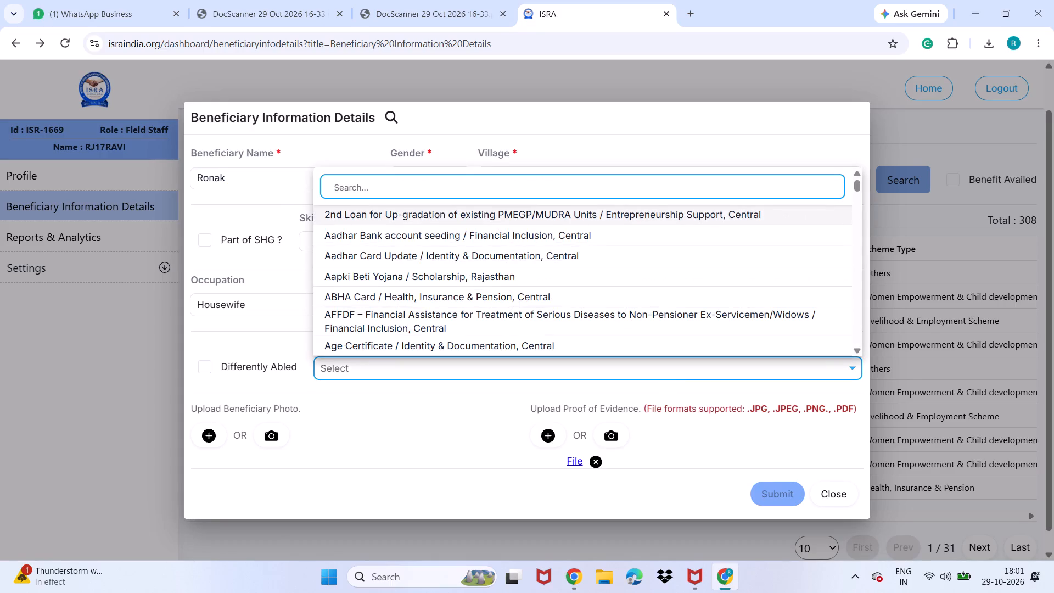
{"action": "type", "text": "cm"}
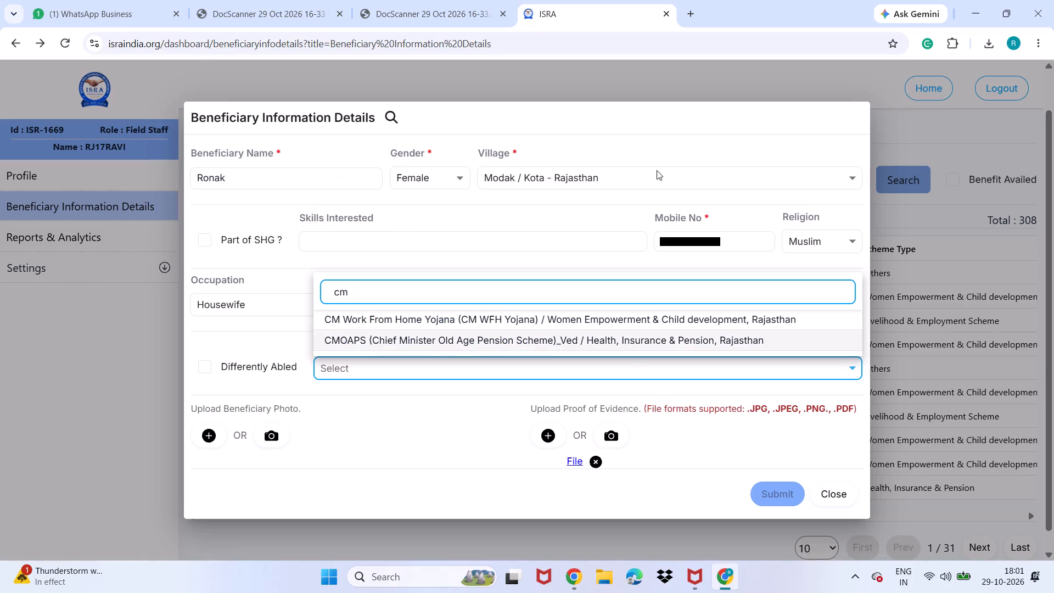
{"action": "left_click", "coordinate": [588, 327]}
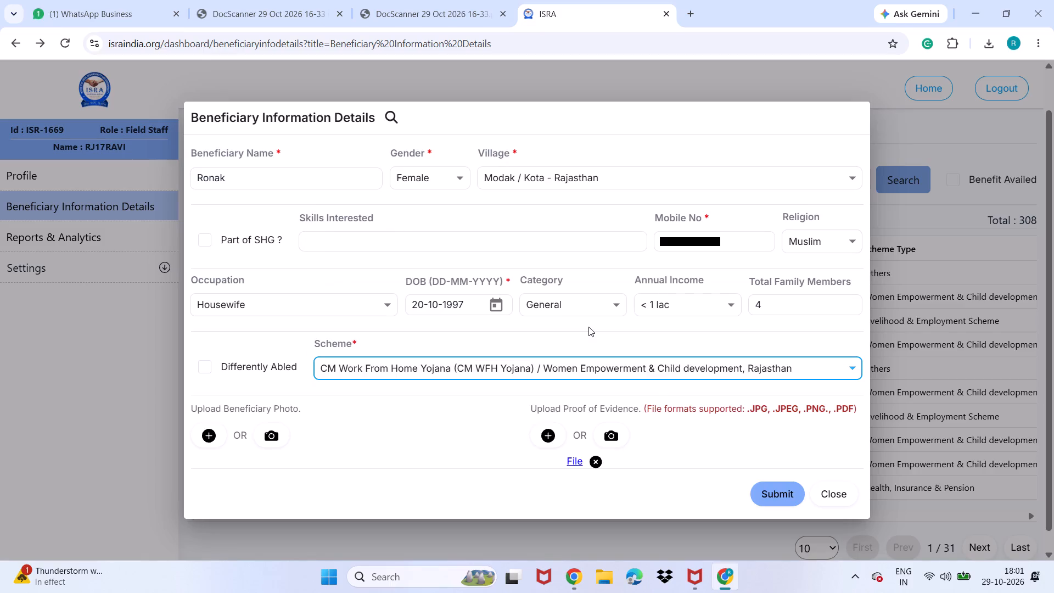
{"action": "left_click", "coordinate": [763, 501]}
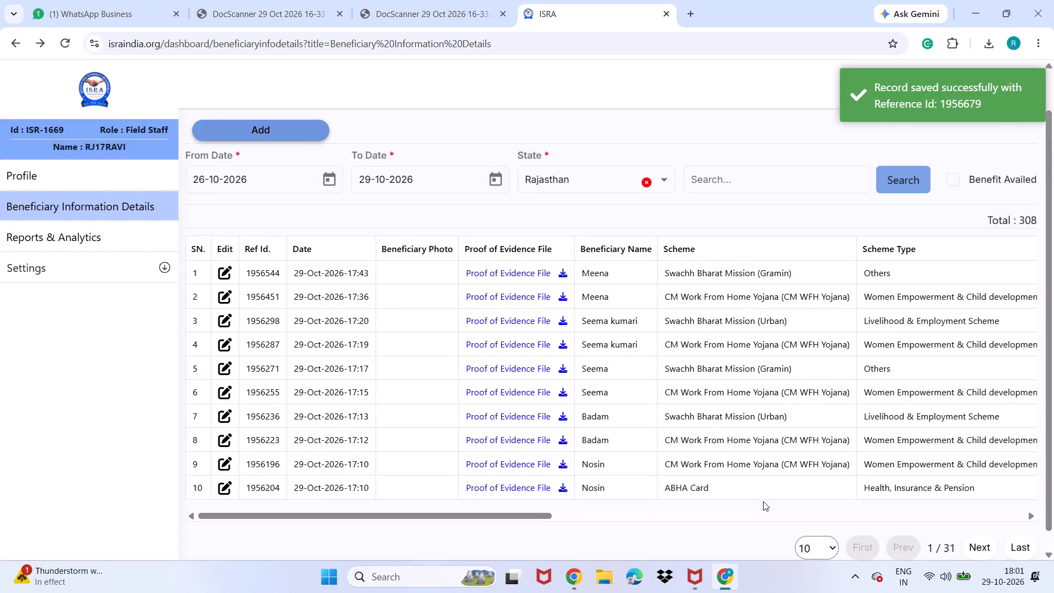
Start a new beneficiary entry, search by the same mobile number and load the third matching record.
{"action": "left_click", "coordinate": [292, 136]}
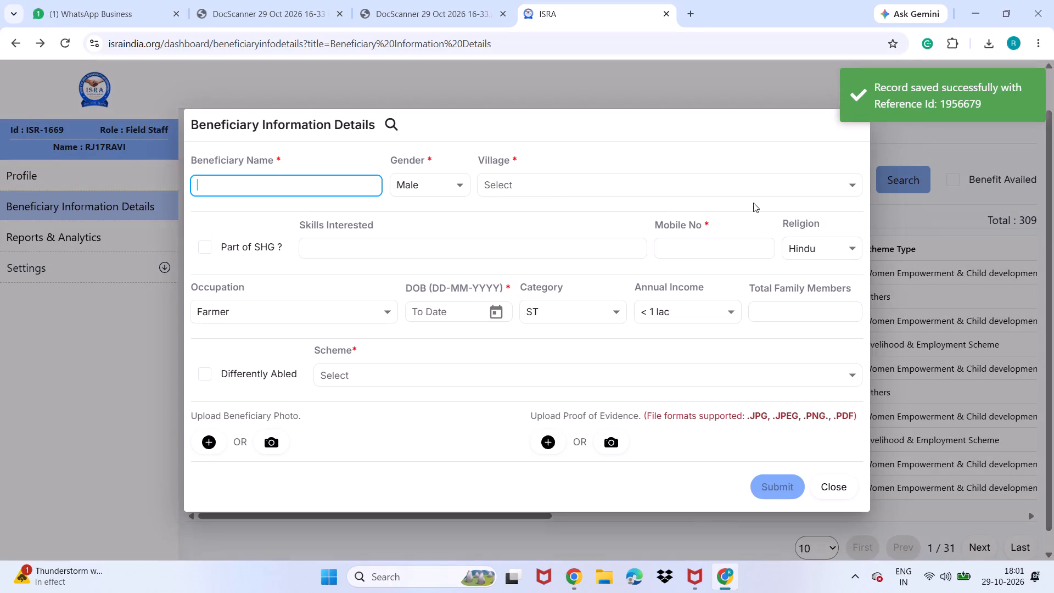
{"action": "left_click", "coordinate": [374, 116]}
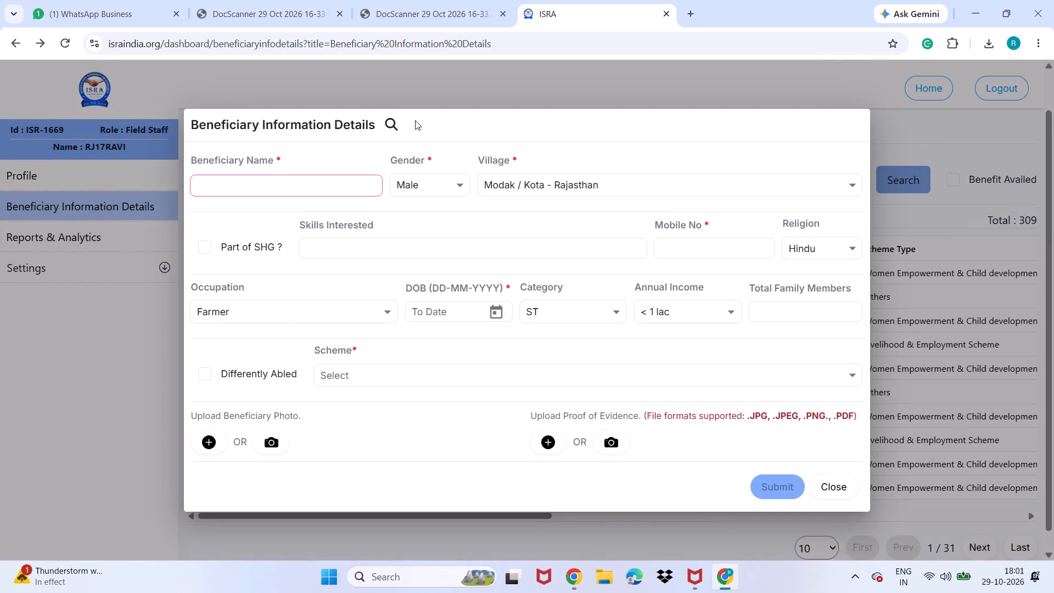
{"action": "left_click", "coordinate": [395, 126]}
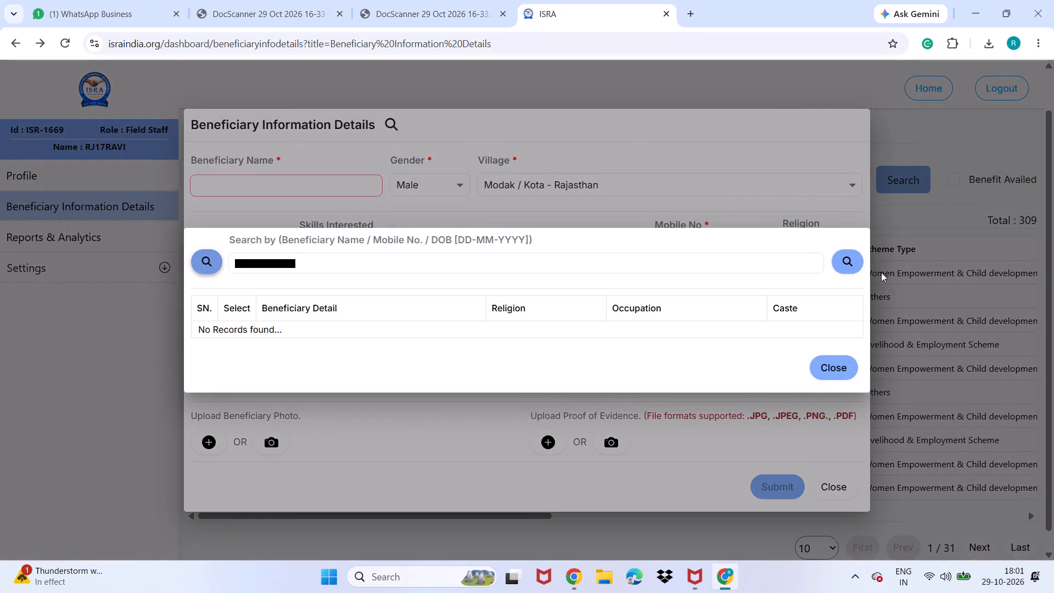
{"action": "left_click", "coordinate": [851, 264]}
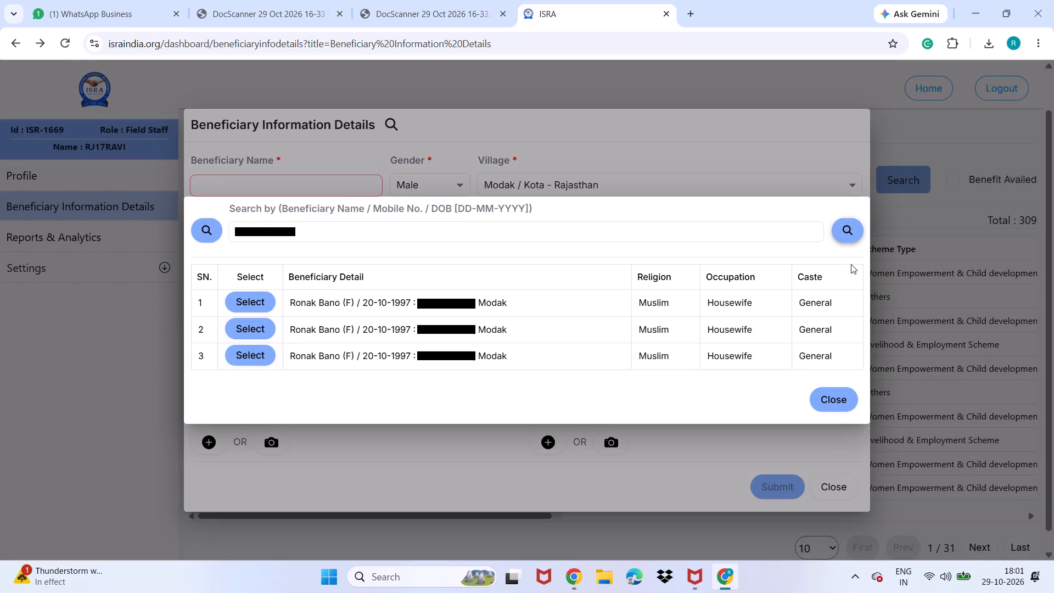
{"action": "left_click", "coordinate": [244, 355]}
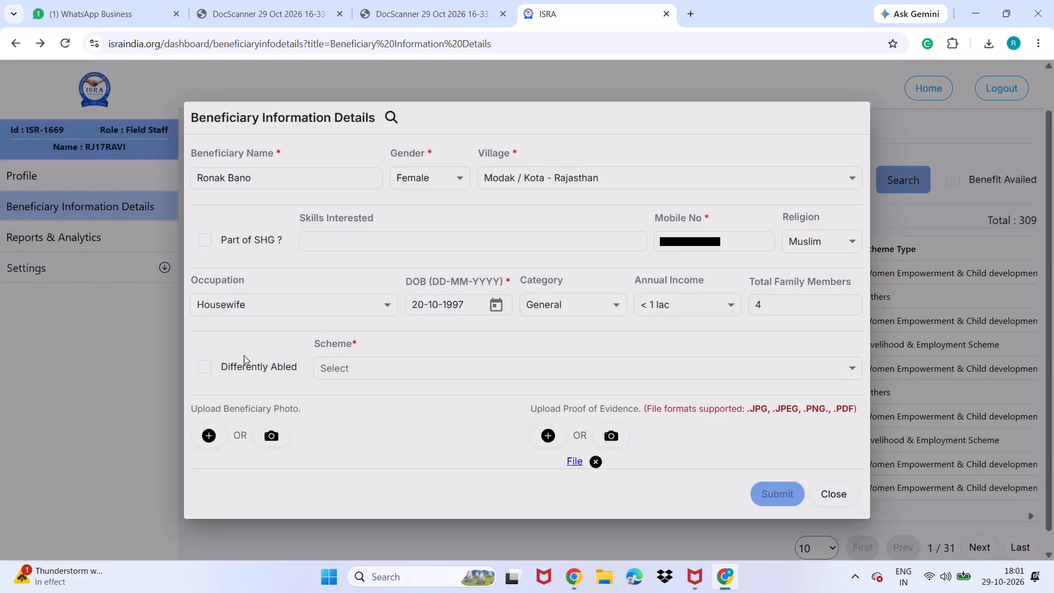
Replace the last three digits of the mobile number in the new entry.
{"action": "left_click", "coordinate": [753, 245]}
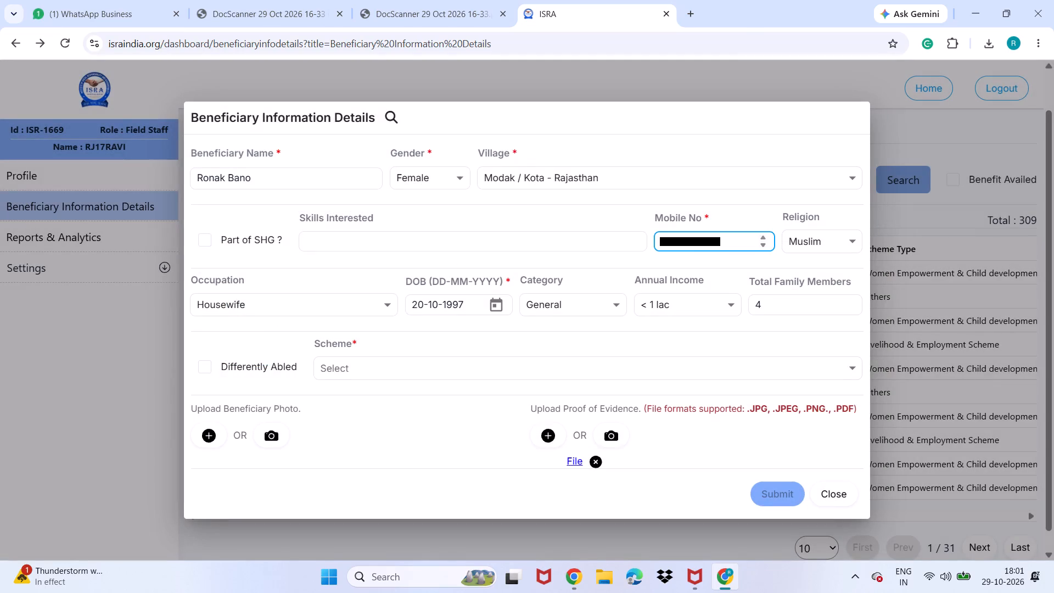
{"action": "key", "text": "BackSpace"}
{"action": "key", "text": "BackSpace"}
{"action": "key", "text": "BackSpace"}
{"action": "type", "text": "542"}
Set the scheme to Swachh Bharat Mission (Urban) / Livelihood & Employment Scheme and submit the entry.
{"action": "left_click", "coordinate": [642, 368]}
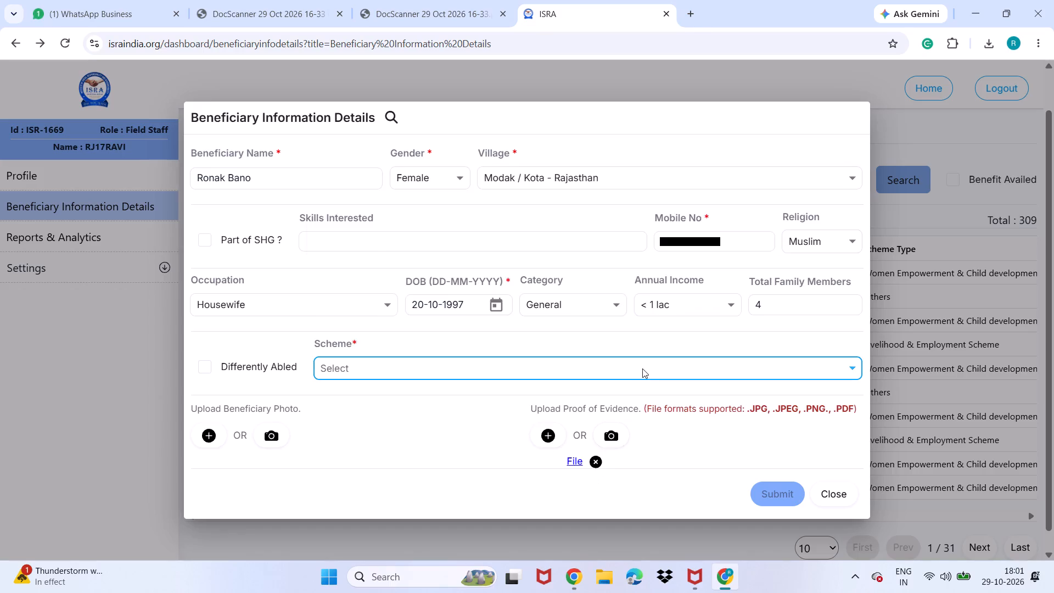
{"action": "left_click", "coordinate": [470, 174]}
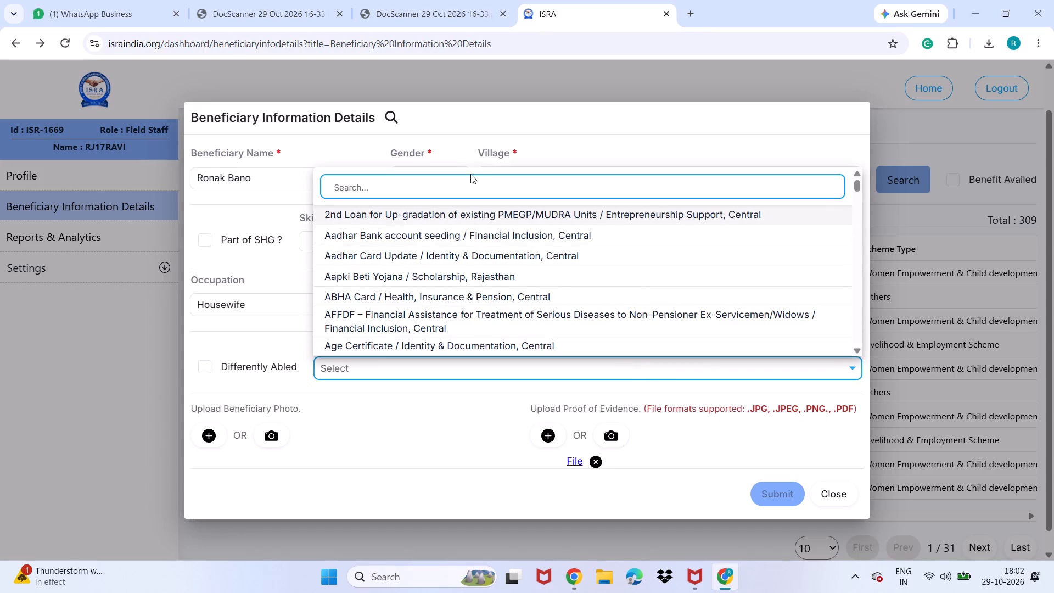
{"action": "type", "text": "swa"}
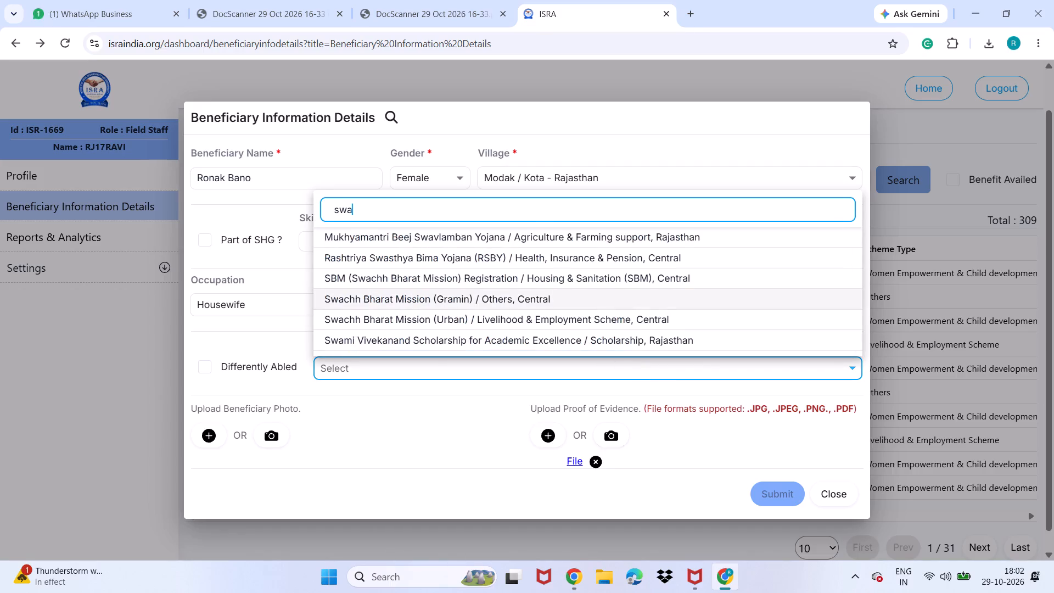
{"action": "key", "text": "BackSpace"}
{"action": "key", "text": "BackSpace"}
{"action": "key", "text": "BackSpace"}
{"action": "key", "text": "BackSpace"}
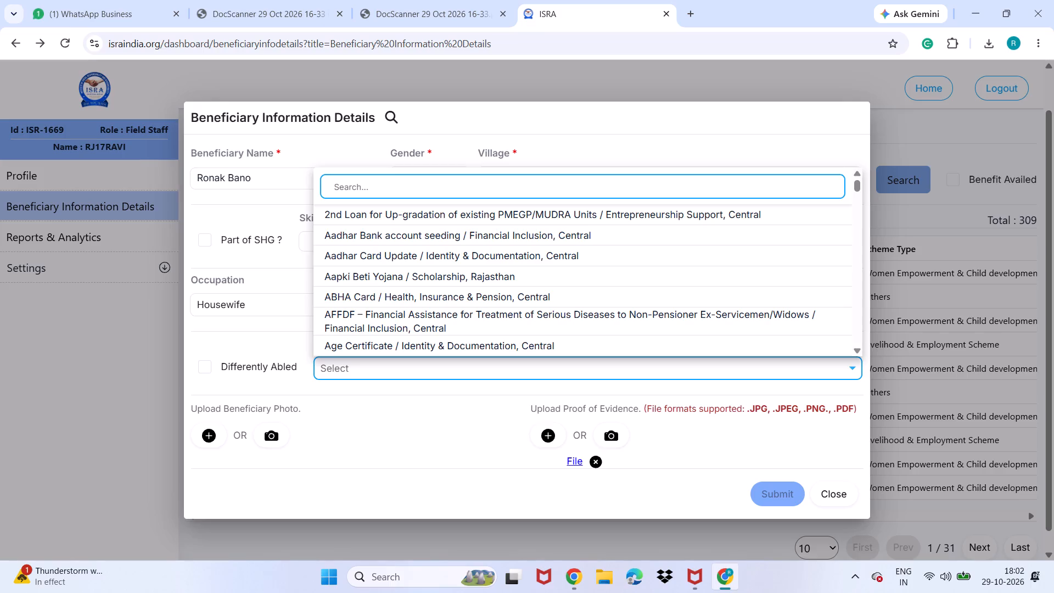
{"action": "type", "text": "sw"}
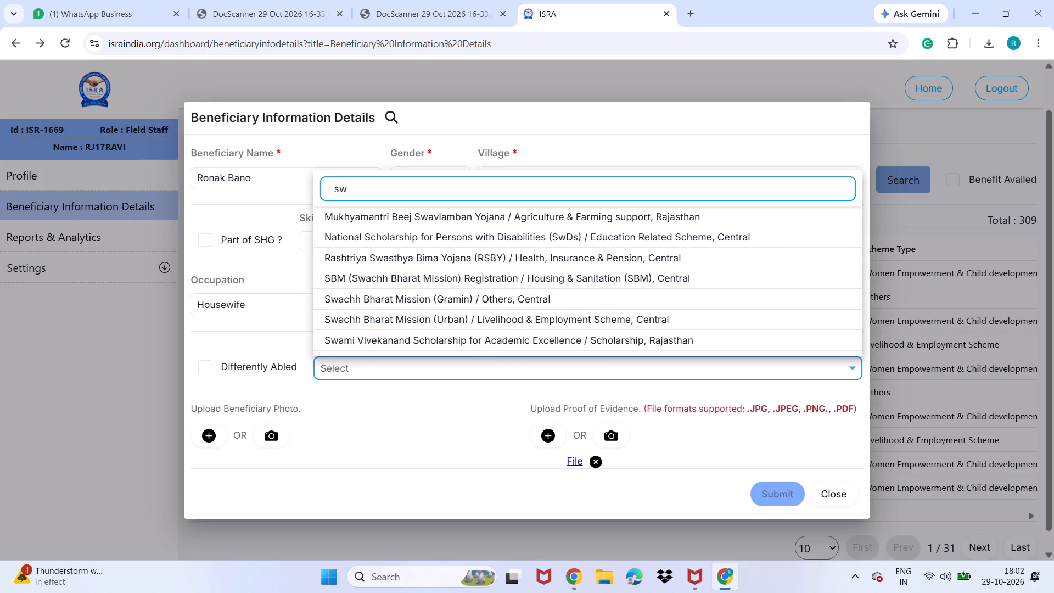
{"action": "left_click", "coordinate": [481, 314]}
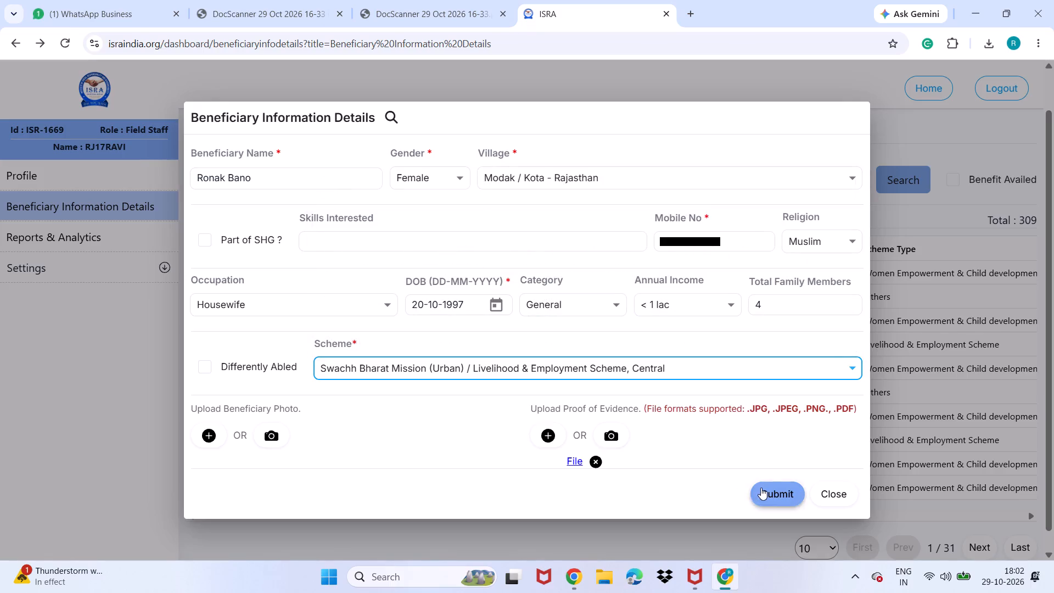
{"action": "left_click", "coordinate": [761, 488]}
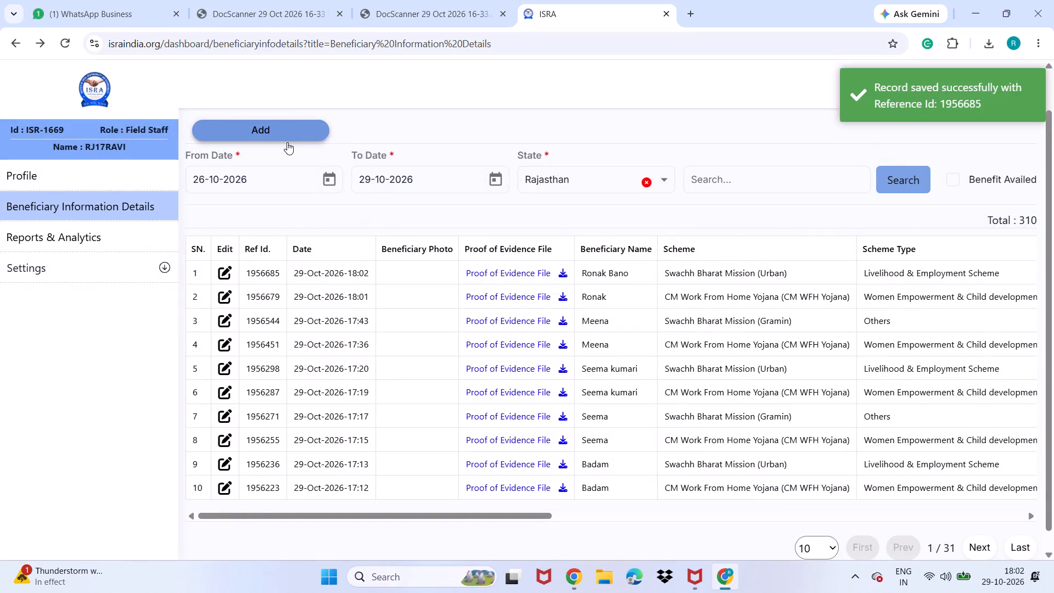
Start another new beneficiary entry and open the search for existing beneficiaries.
{"action": "left_click", "coordinate": [287, 142]}
{"action": "left_click", "coordinate": [384, 120]}
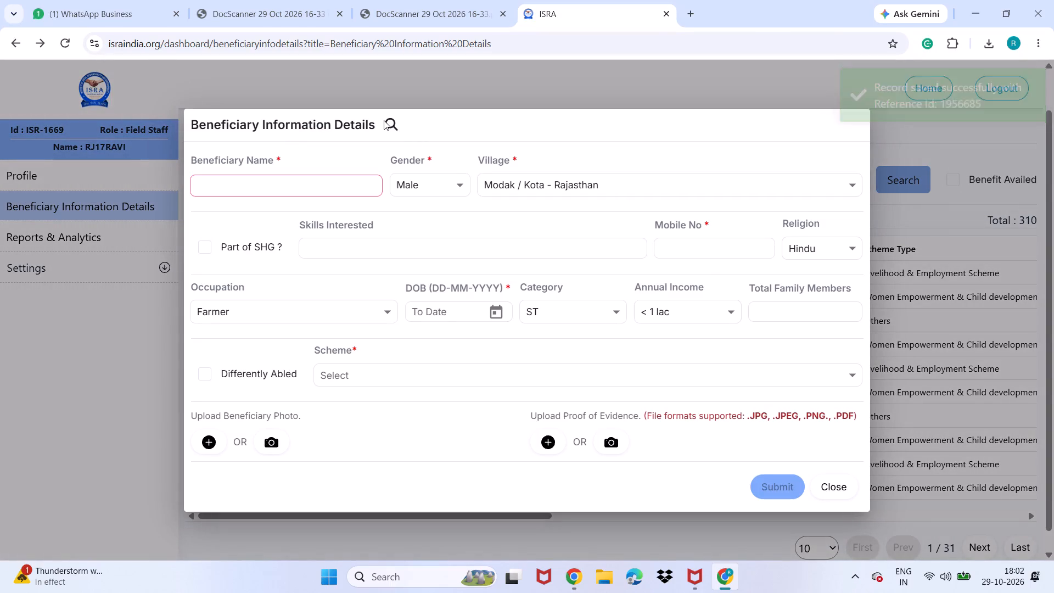
{"action": "left_click", "coordinate": [385, 120]}
{"action": "left_click_drag", "start_coordinate": [385, 249], "coordinate": [384, 264]}
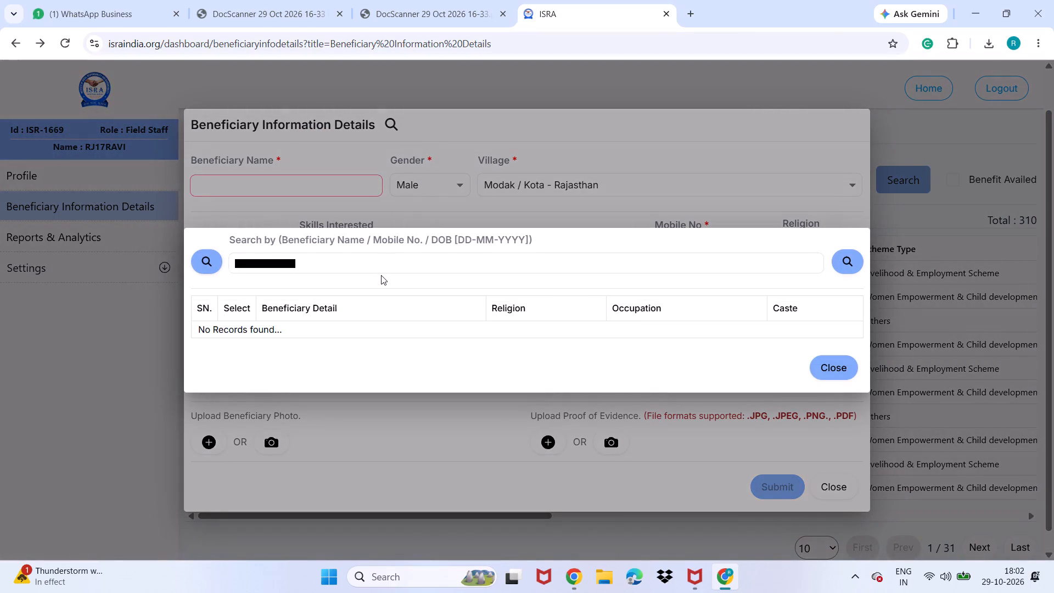
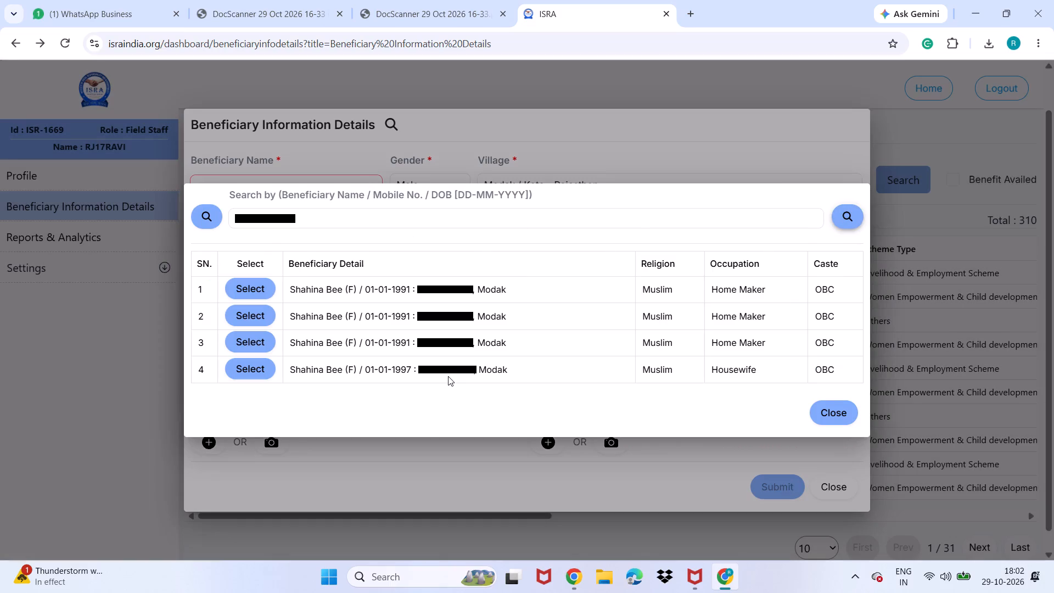
Load the first matching beneficiary record into the new entry and shorten the beneficiary name to the first name only.
{"action": "left_click", "coordinate": [255, 292]}
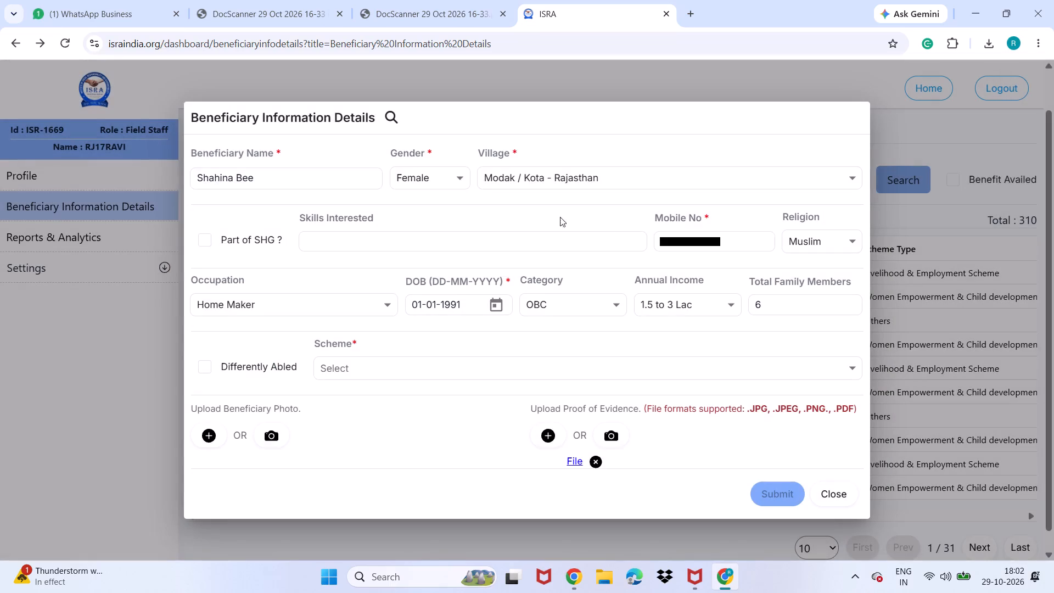
{"action": "left_click", "coordinate": [720, 236]}
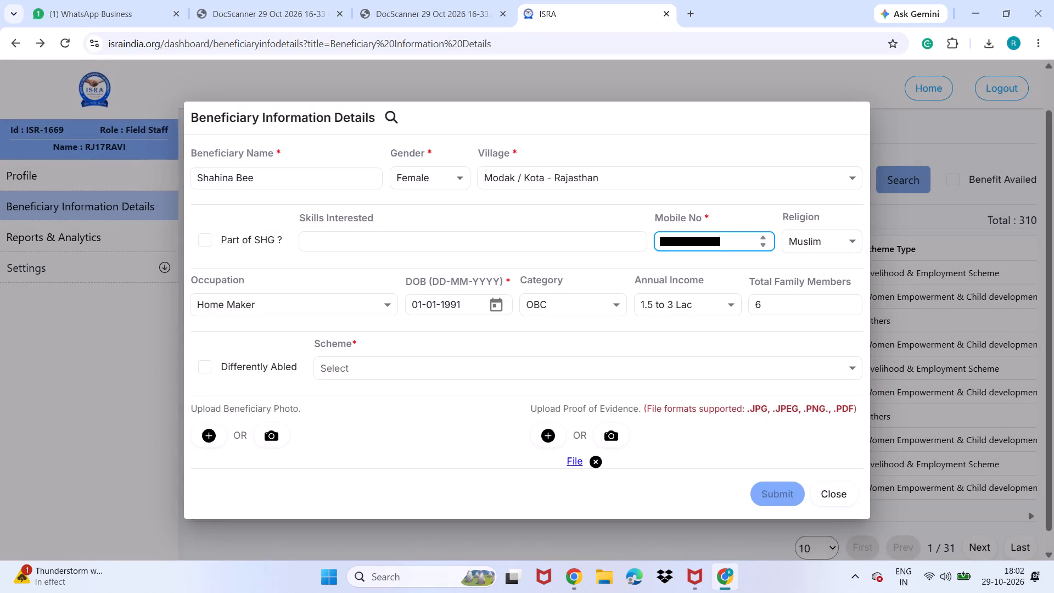
{"action": "left_click", "coordinate": [312, 181]}
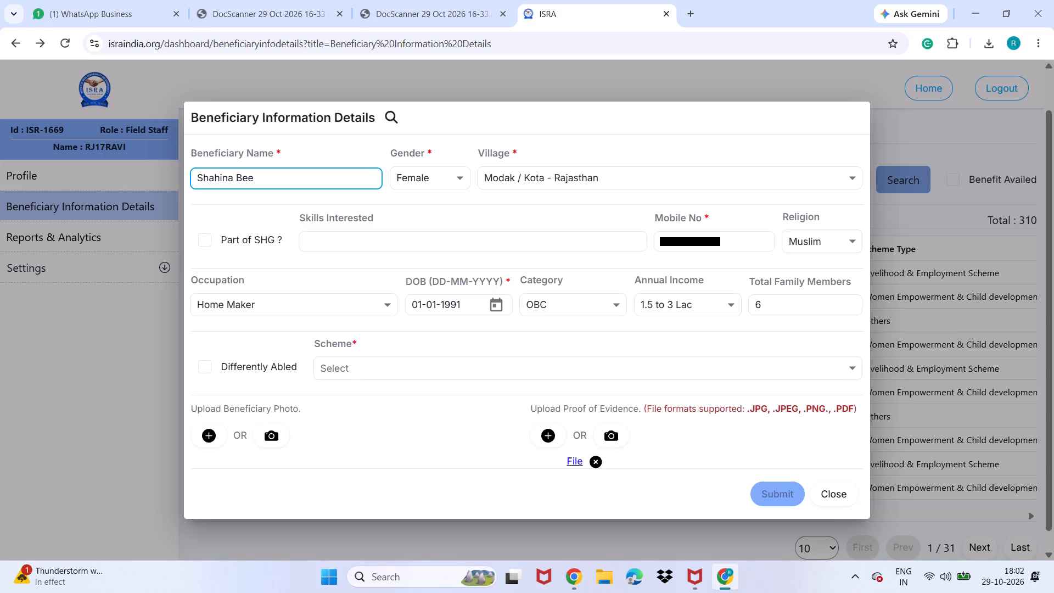
{"action": "key", "text": "BackSpace"}
{"action": "key", "text": "BackSpace"}
{"action": "key", "text": "BackSpace"}
Replace the last three digits of the mobile number in the new entry.
{"action": "left_click", "coordinate": [739, 239]}
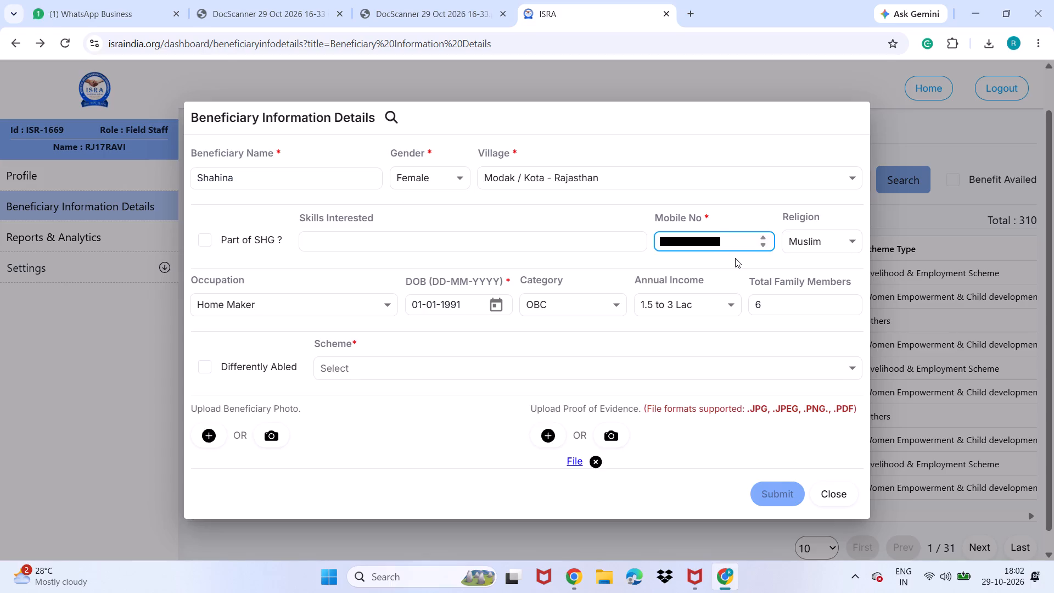
{"action": "key", "text": "BackSpace"}
{"action": "key", "text": "BackSpace"}
{"action": "key", "text": "BackSpace"}
{"action": "type", "text": "650"}
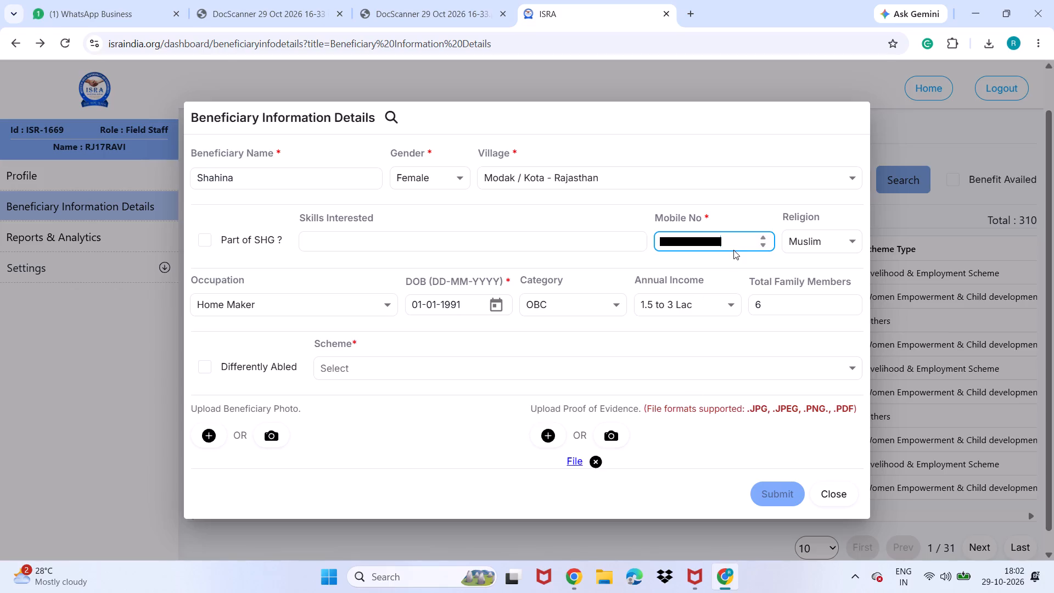
{"action": "key", "text": "BackSpace"}
{"action": "key", "text": "BackSpace"}
{"action": "type", "text": "48"}
Set the scheme to CM Work From Home Yojana (CM WFH Yojana) / Women Empowerment & Child development, Rajasthan and submit the entry.
{"action": "left_click", "coordinate": [645, 379]}
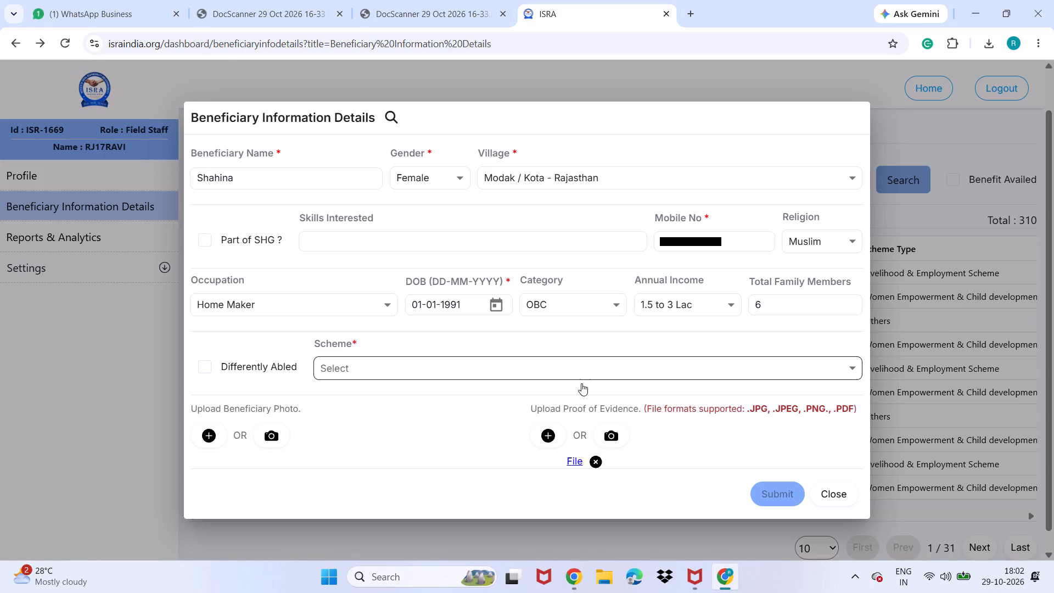
{"action": "left_click", "coordinate": [585, 362]}
{"action": "left_click", "coordinate": [566, 182]}
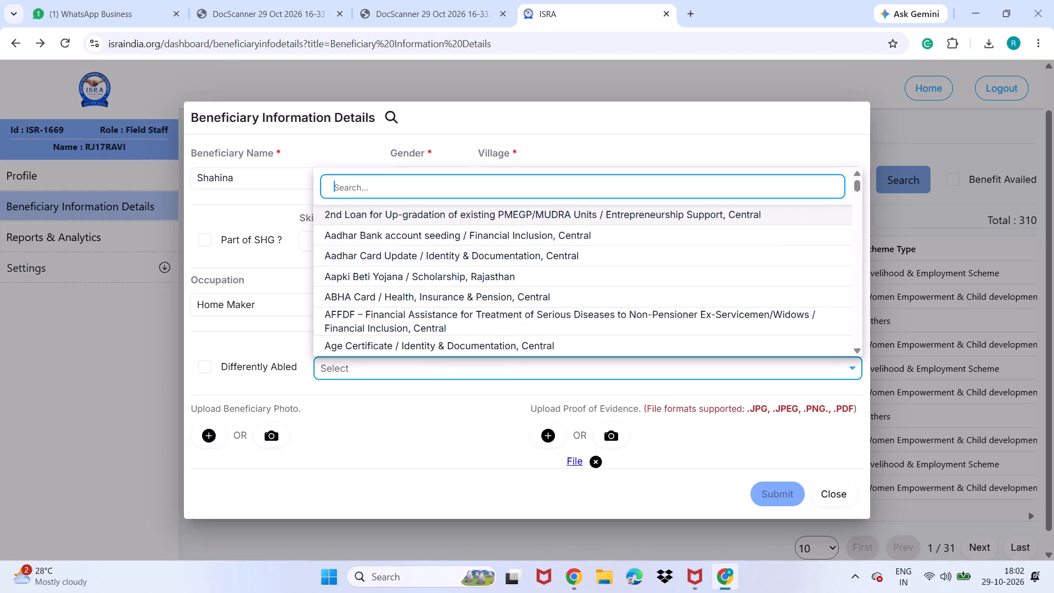
{"action": "type", "text": "cm"}
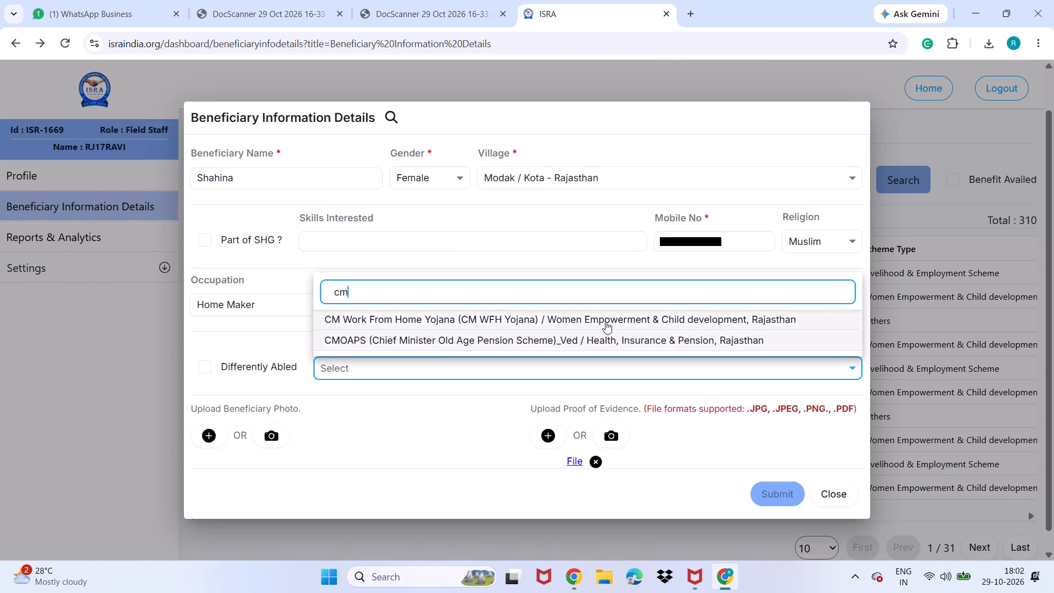
{"action": "left_click", "coordinate": [606, 322]}
{"action": "left_click", "coordinate": [800, 502]}
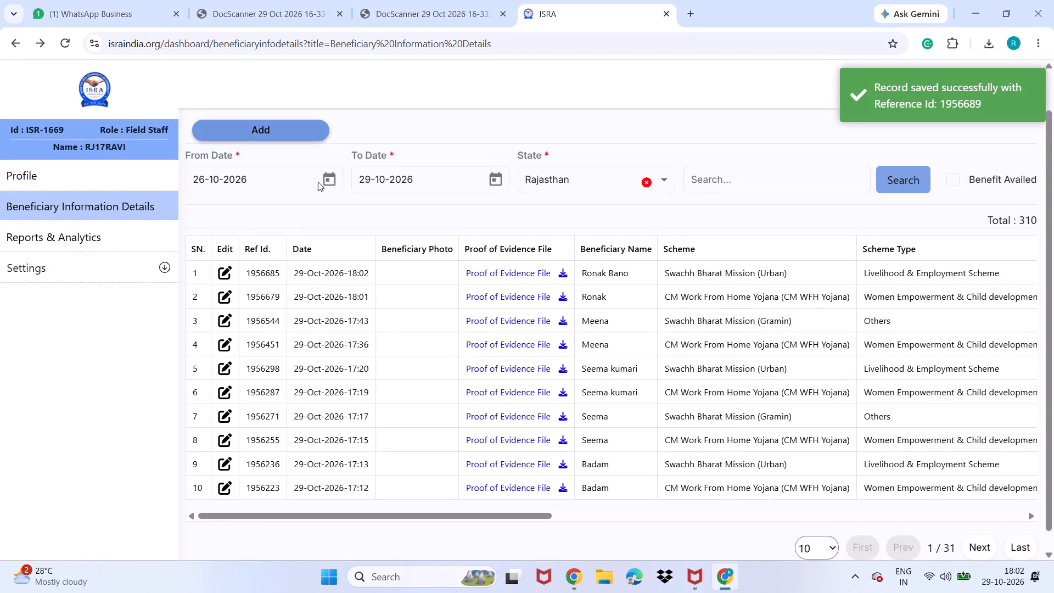
Start another new beneficiary entry and search existing beneficiaries by the same mobile number.
{"action": "left_click", "coordinate": [300, 121]}
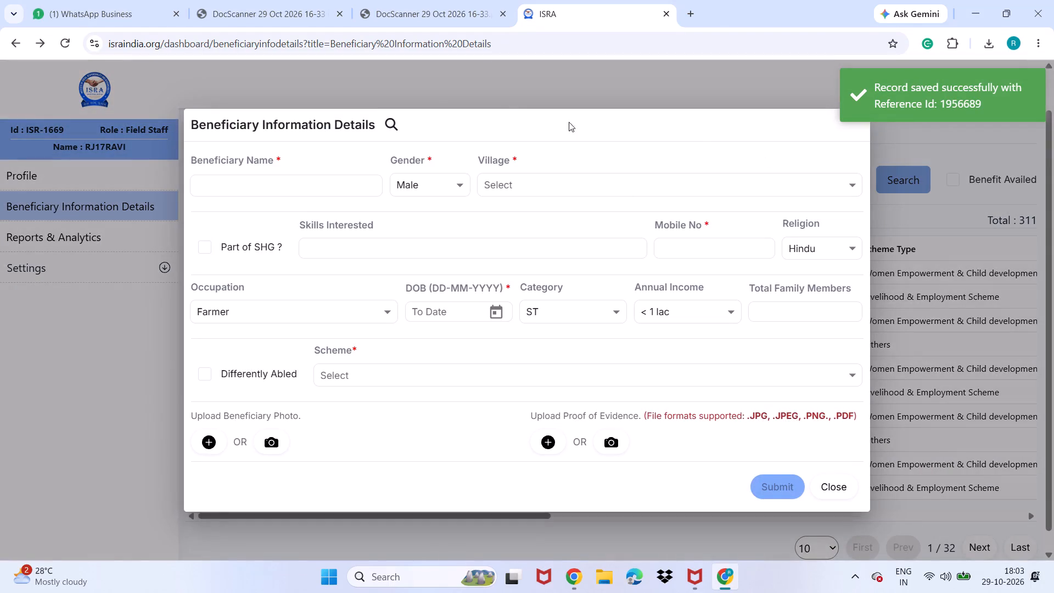
{"action": "left_click", "coordinate": [385, 120]}
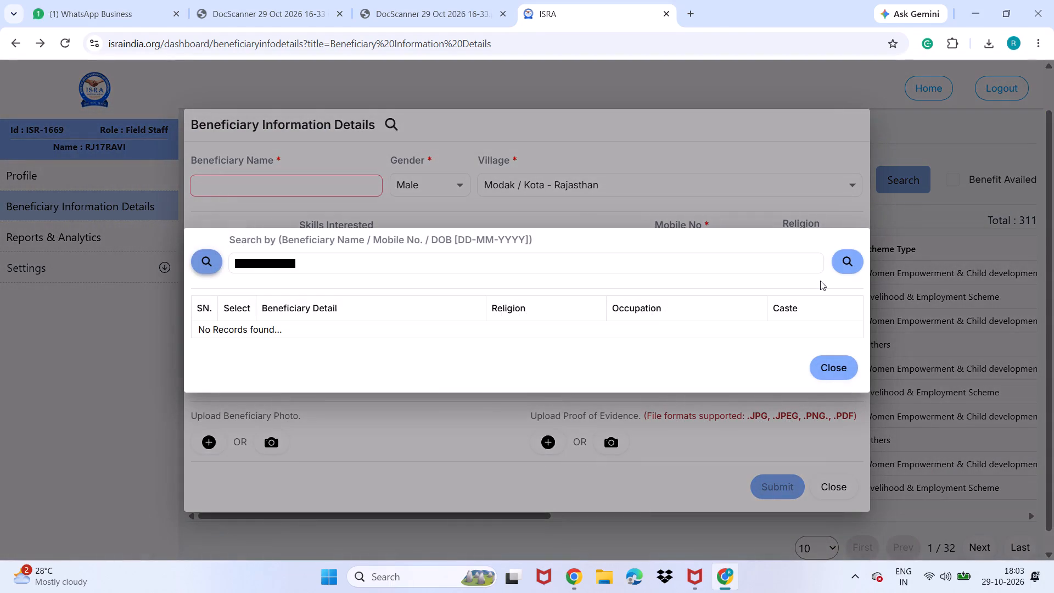
{"action": "left_click", "coordinate": [851, 266]}
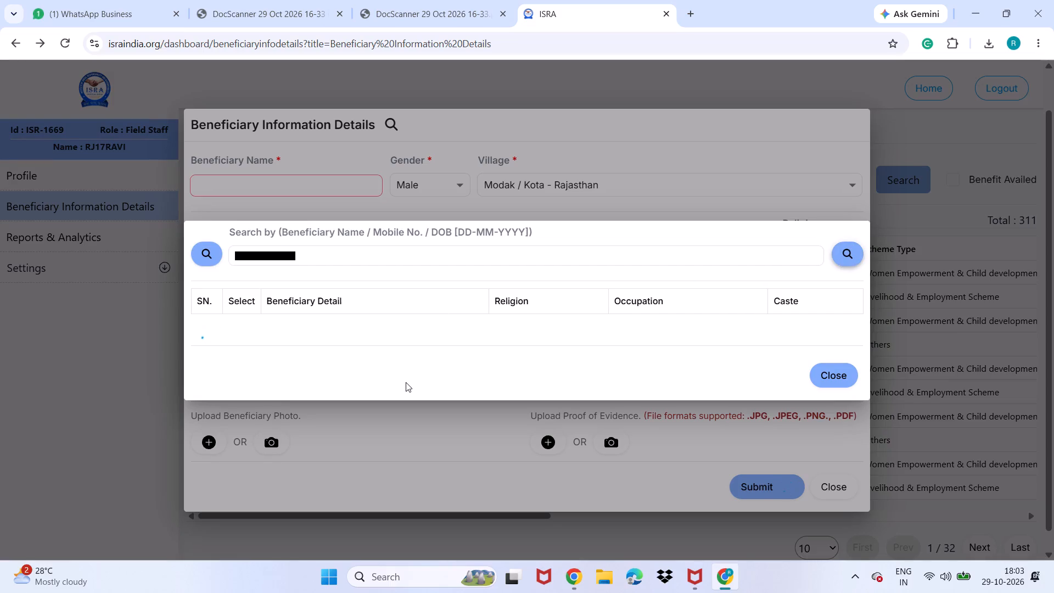